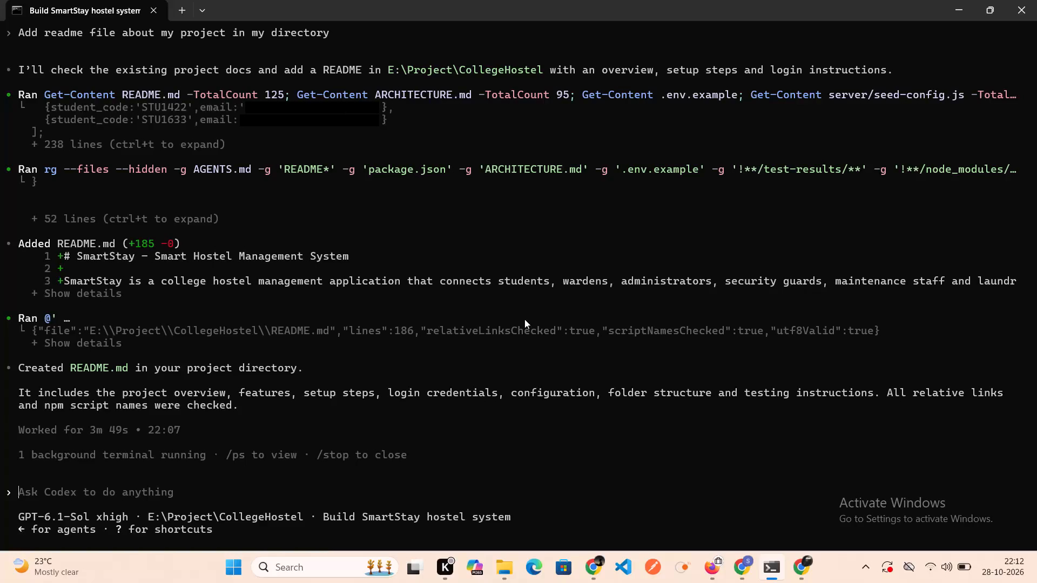
Switch from the terminal to the Chrome window showing the SmartStay page at localhost:5003.
{"action": "left_click", "coordinate": [739, 574]}
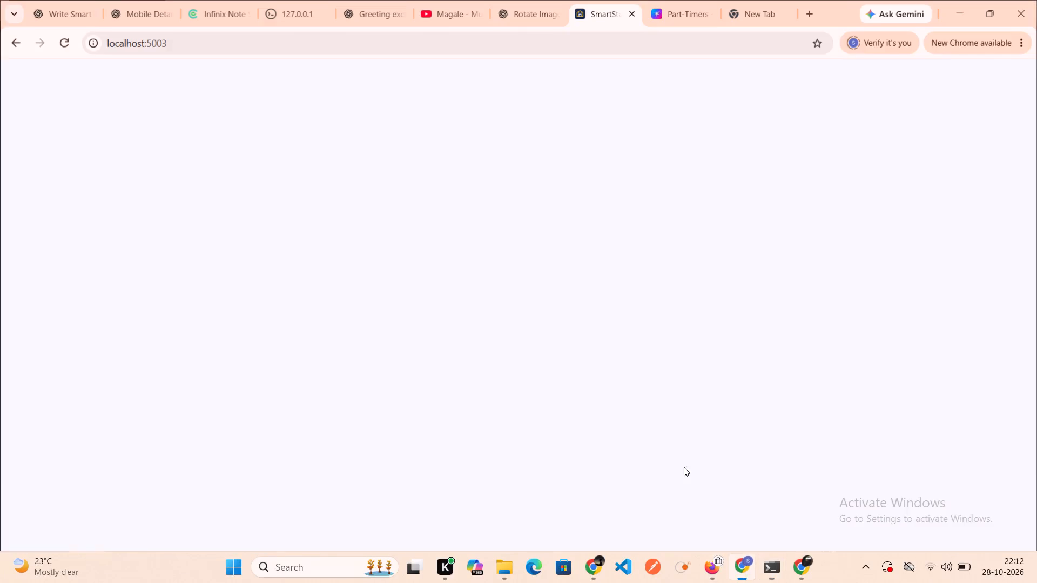
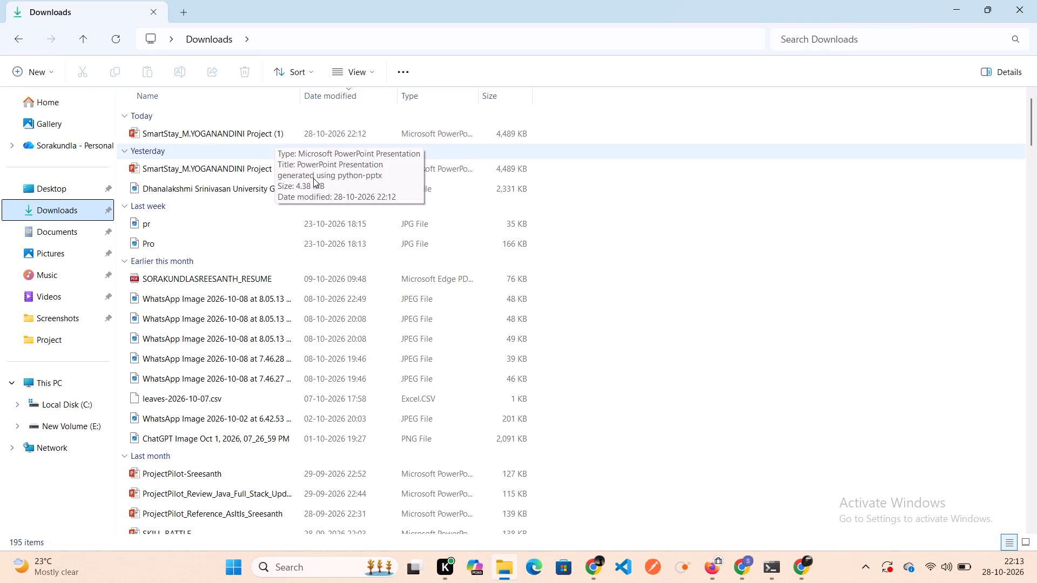
Open the ProjectPilot-Sreesanth presentation from the Downloads folder in a maximized PowerPoint window.
{"action": "scroll", "coordinate": [309, 313], "scroll_direction": "down", "scroll_amount": 3}
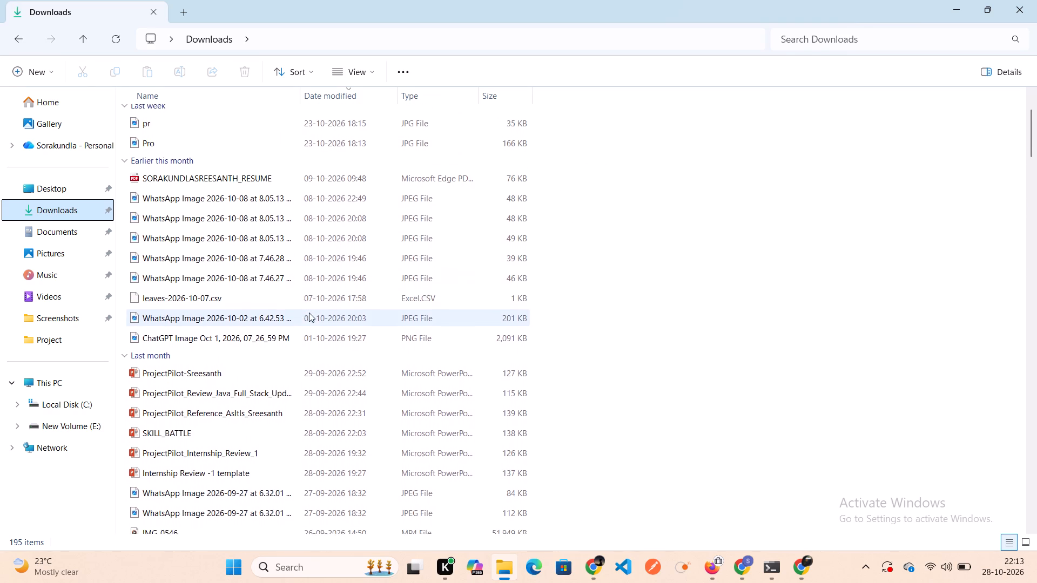
{"action": "scroll", "coordinate": [309, 313], "scroll_direction": "down", "scroll_amount": 1}
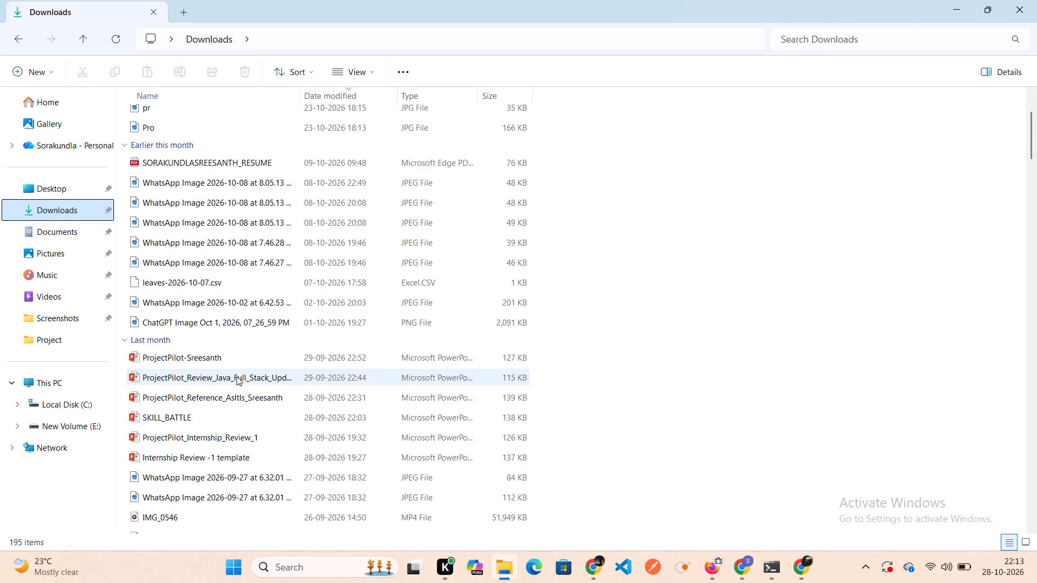
{"action": "double_click", "coordinate": [237, 376]}
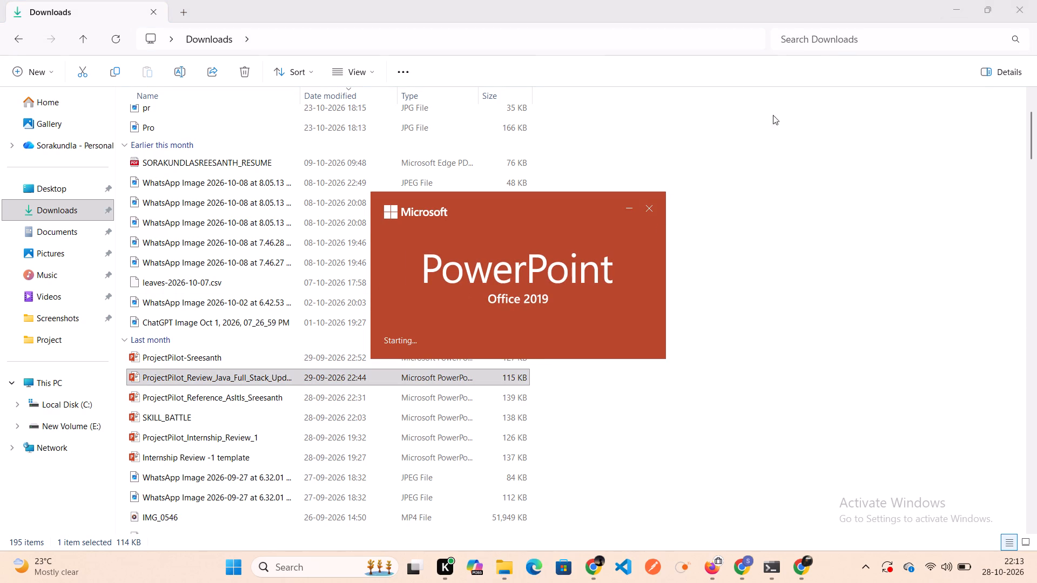
{"action": "left_click", "coordinate": [651, 212]}
{"action": "double_click", "coordinate": [224, 358]}
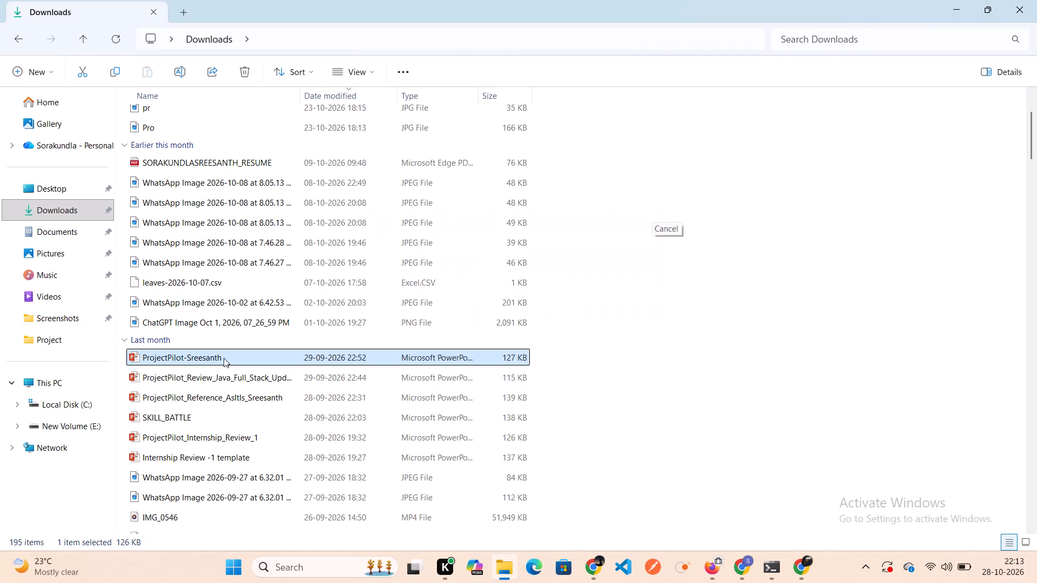
{"action": "double_click", "coordinate": [232, 360]}
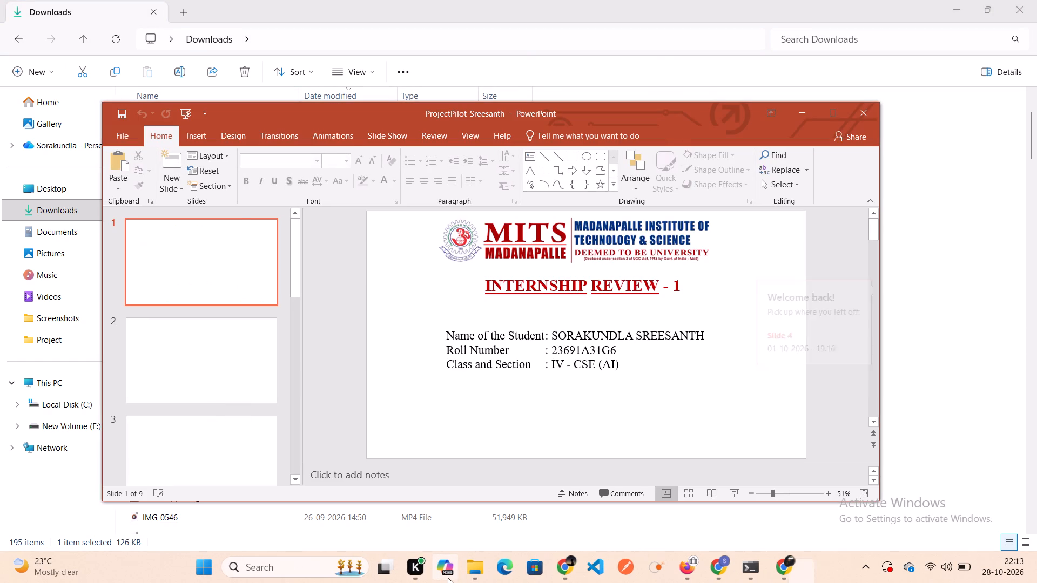
{"action": "left_click", "coordinate": [839, 111]}
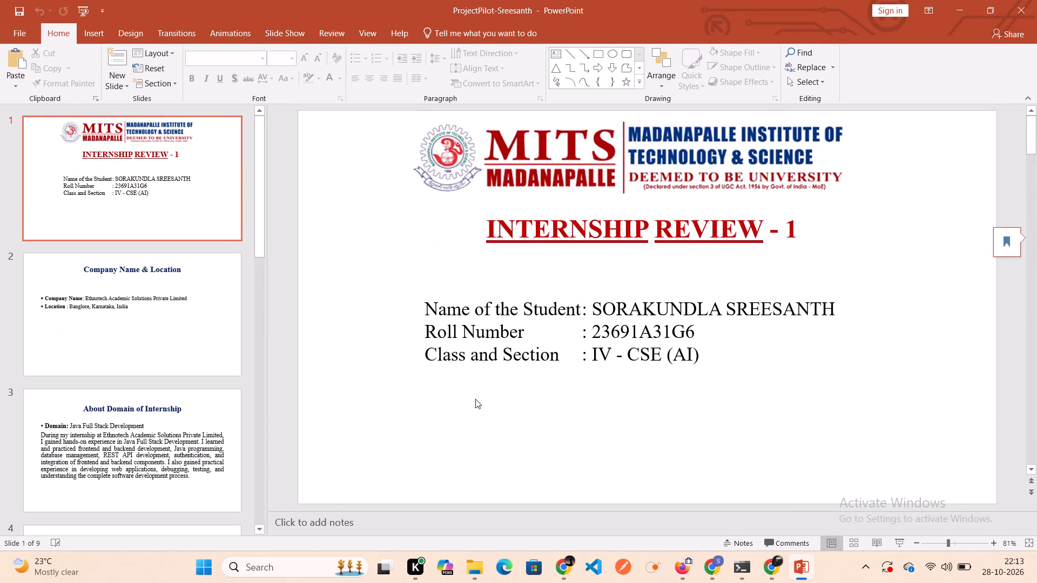
Look through the ProjectPilot slides covering the internship domain, project title and abstract, project description and key features.
{"action": "key", "text": "Right"}
{"action": "key", "text": "Right"}
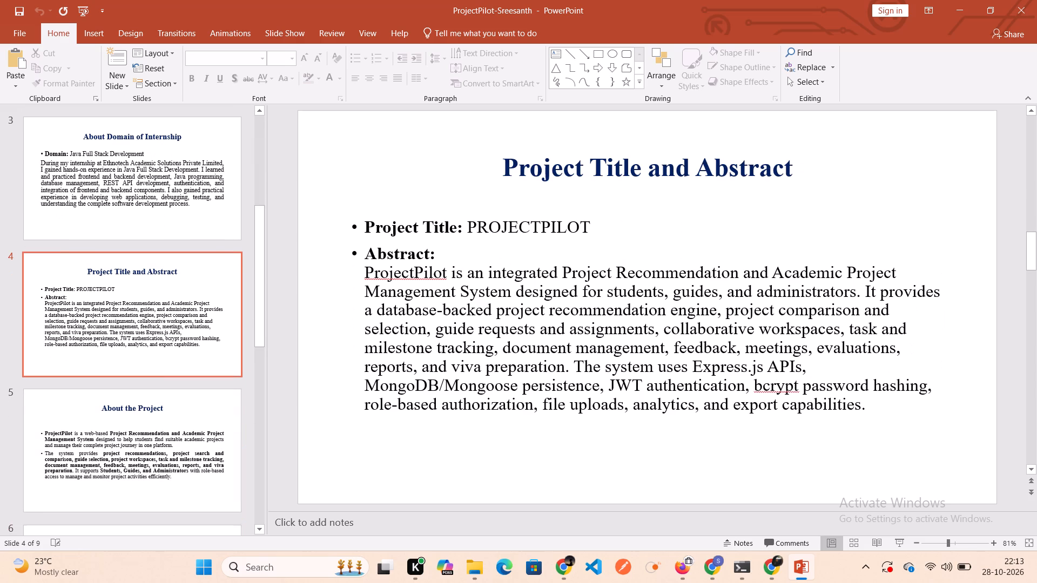
{"action": "key", "text": "Left"}
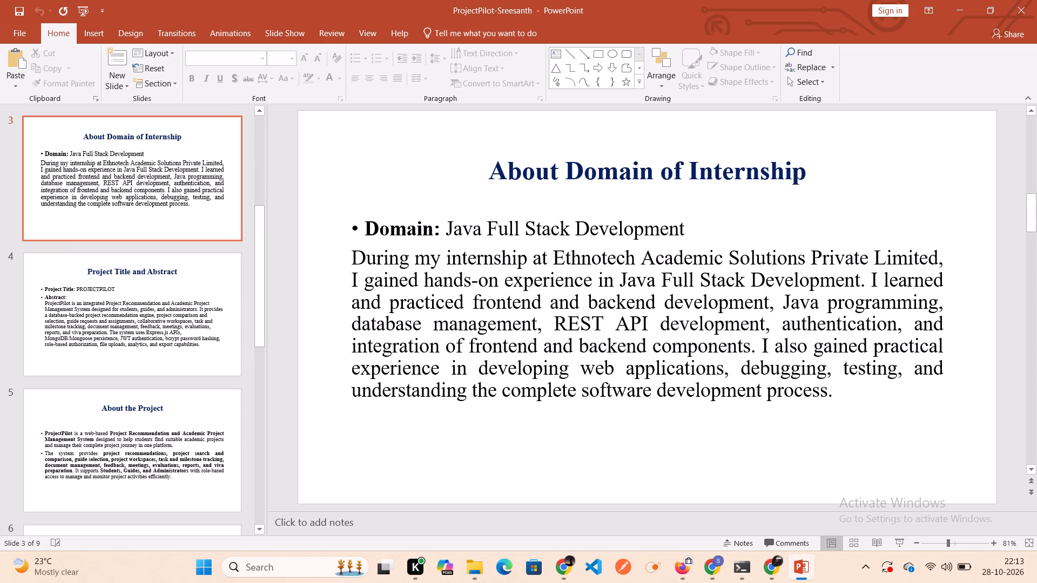
{"action": "key", "text": "Right"}
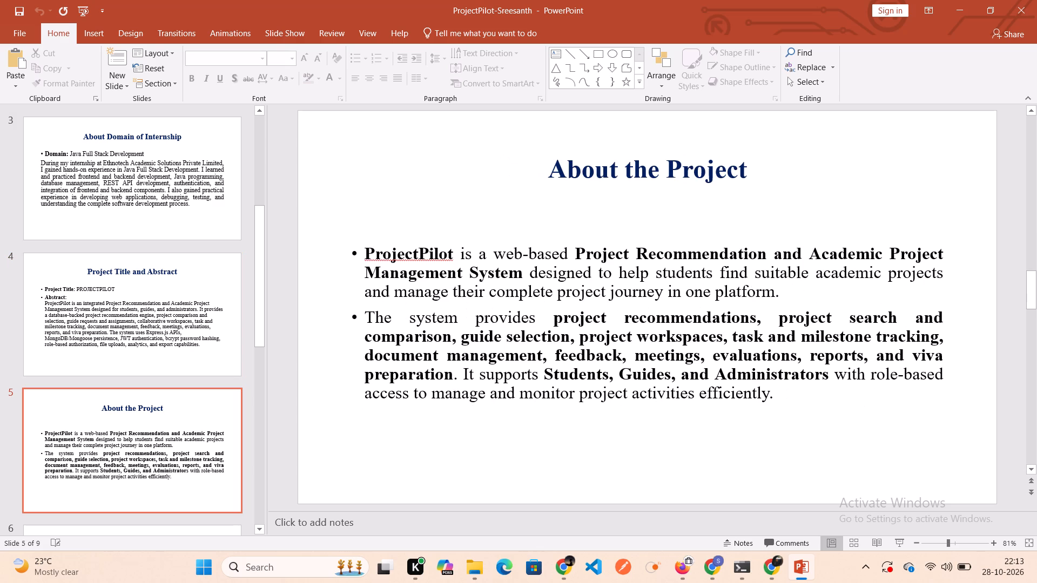
{"action": "key", "text": "Right"}
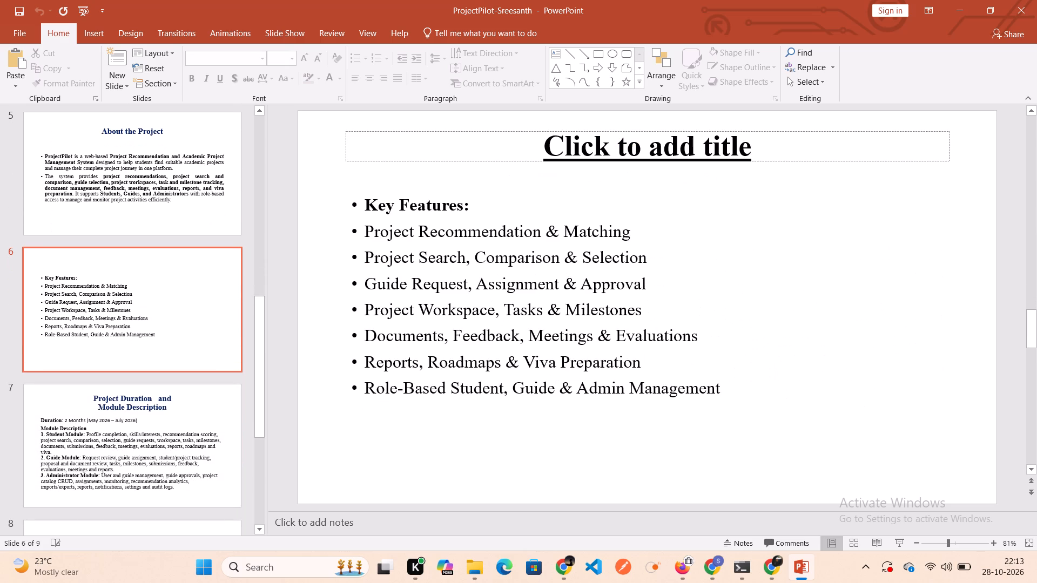
{"action": "key", "text": "Left"}
{"action": "key", "text": "Left"}
{"action": "key", "text": "Left"}
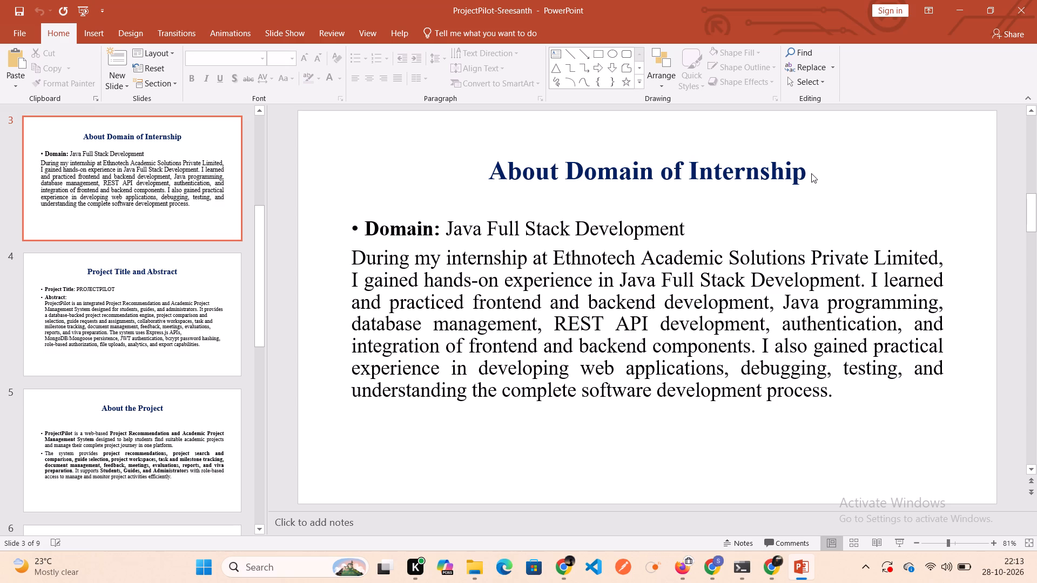
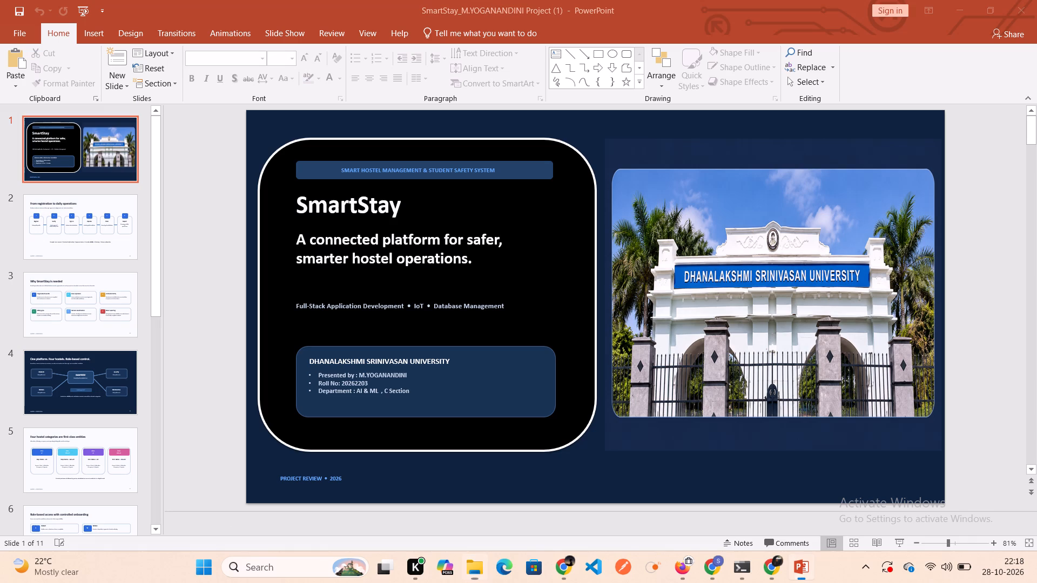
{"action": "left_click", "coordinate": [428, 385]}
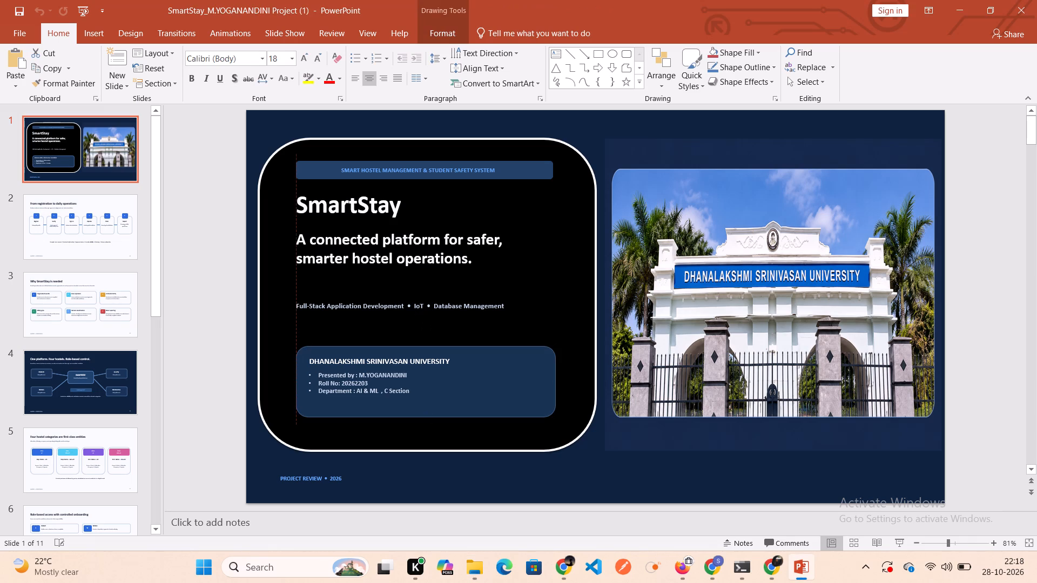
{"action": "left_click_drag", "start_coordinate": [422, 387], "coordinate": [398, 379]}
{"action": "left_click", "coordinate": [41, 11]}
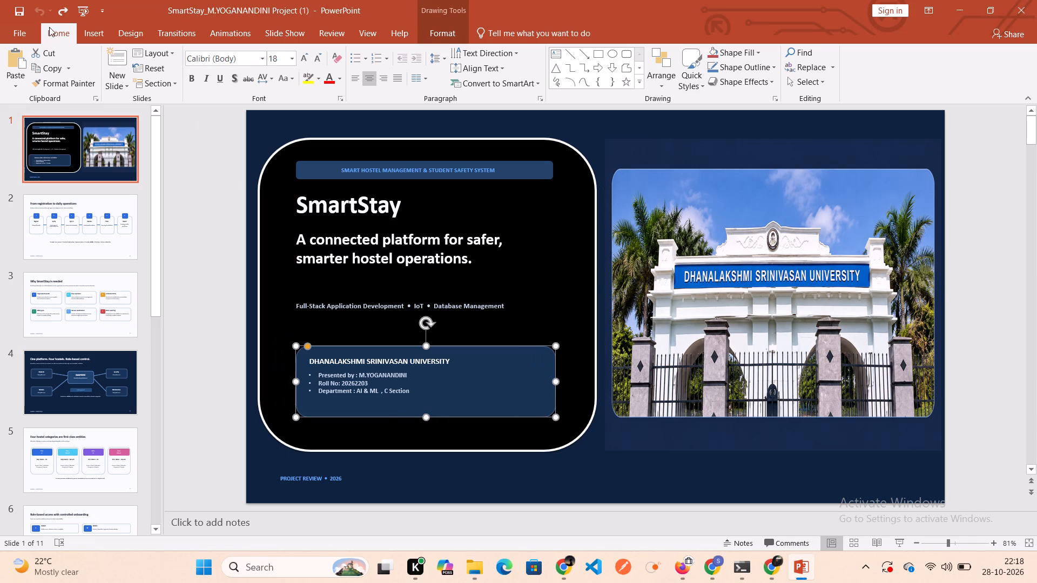
Replace the presenter, roll number and department details after "Presented by" on slide 1 with the copied student details.
{"action": "left_click", "coordinate": [376, 399]}
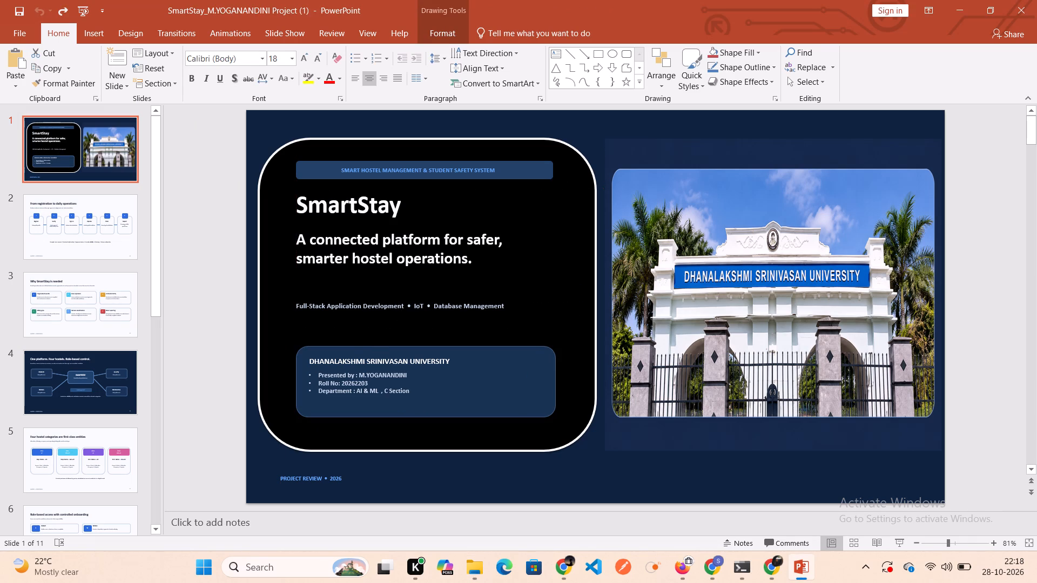
{"action": "left_click", "coordinate": [385, 387]}
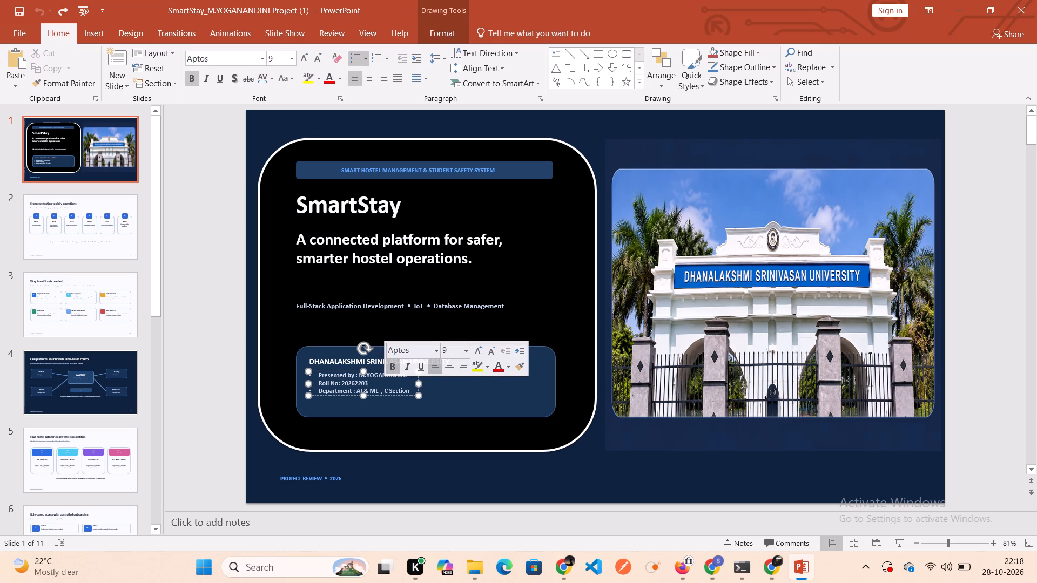
{"action": "left_click_drag", "start_coordinate": [408, 391], "coordinate": [317, 381]}
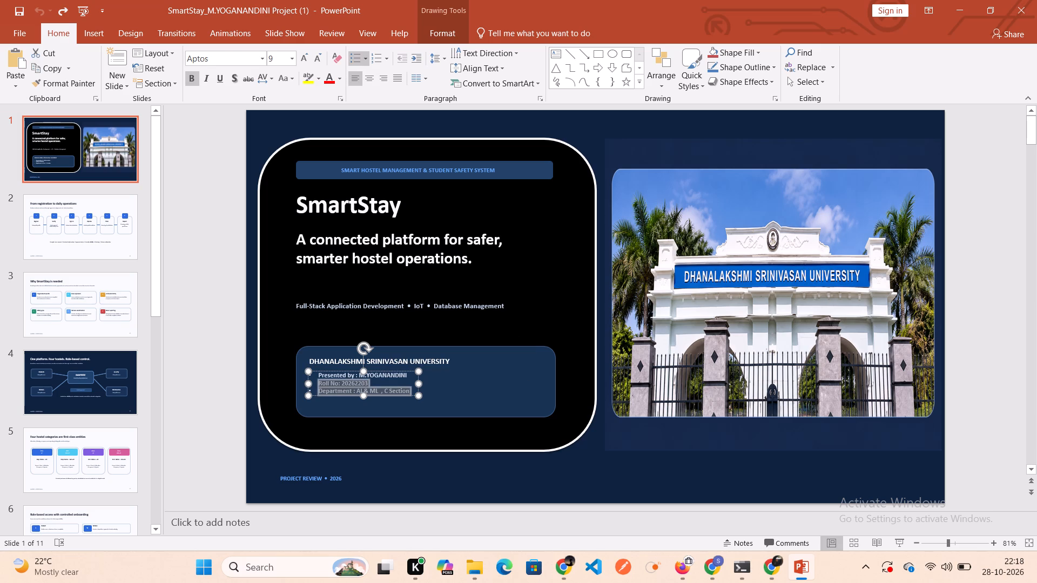
{"action": "left_click_drag", "start_coordinate": [317, 381], "coordinate": [347, 364]}
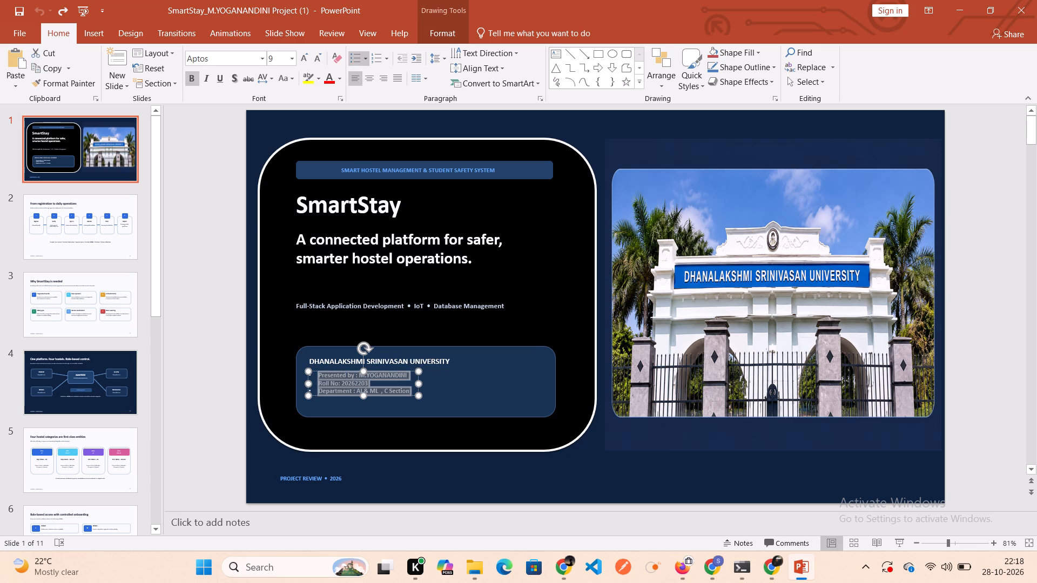
{"action": "left_click_drag", "start_coordinate": [347, 364], "coordinate": [357, 367]}
{"action": "key", "text": "ctrl+v"}
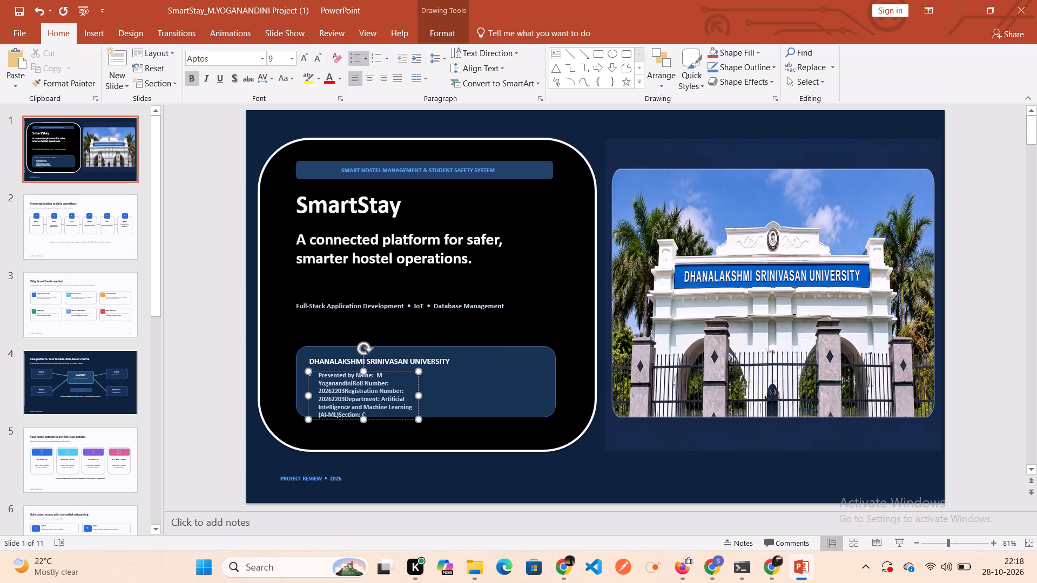
Remove the pasted "Name:" label on the presenter line and put a spaced colon after "Presented by".
{"action": "left_click", "coordinate": [374, 376]}
{"action": "key", "text": "BackSpace"}
{"action": "key", "text": "BackSpace"}
{"action": "key", "text": "BackSpace"}
{"action": "key", "text": "BackSpace"}
{"action": "key", "text": "BackSpace"}
{"action": "key", "text": "BackSpace"}
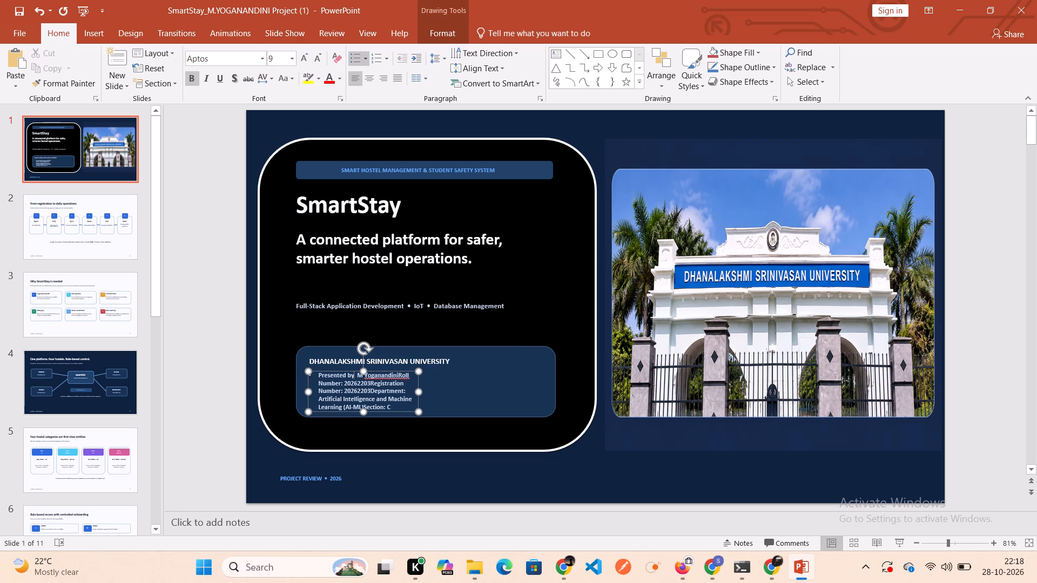
{"action": "key", "text": "space"}
{"action": "key", "text": "ctrl+shift+semicolon"}
{"action": "key", "text": "shift+colon"}
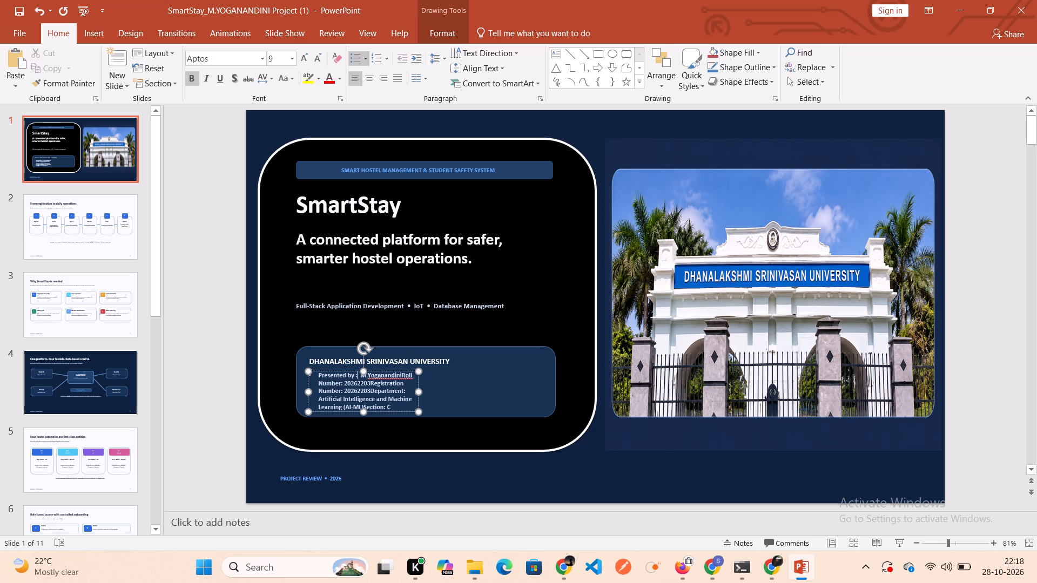
Split the pasted details so Roll Number, Registration Number and Department each start on their own line.
{"action": "left_click", "coordinate": [401, 375]}
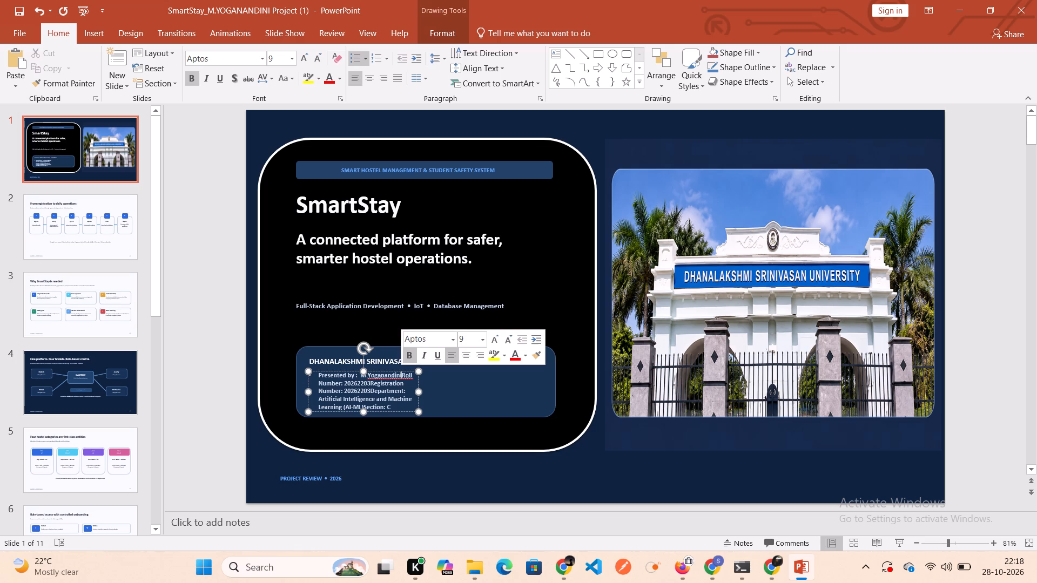
{"action": "key", "text": "Return"}
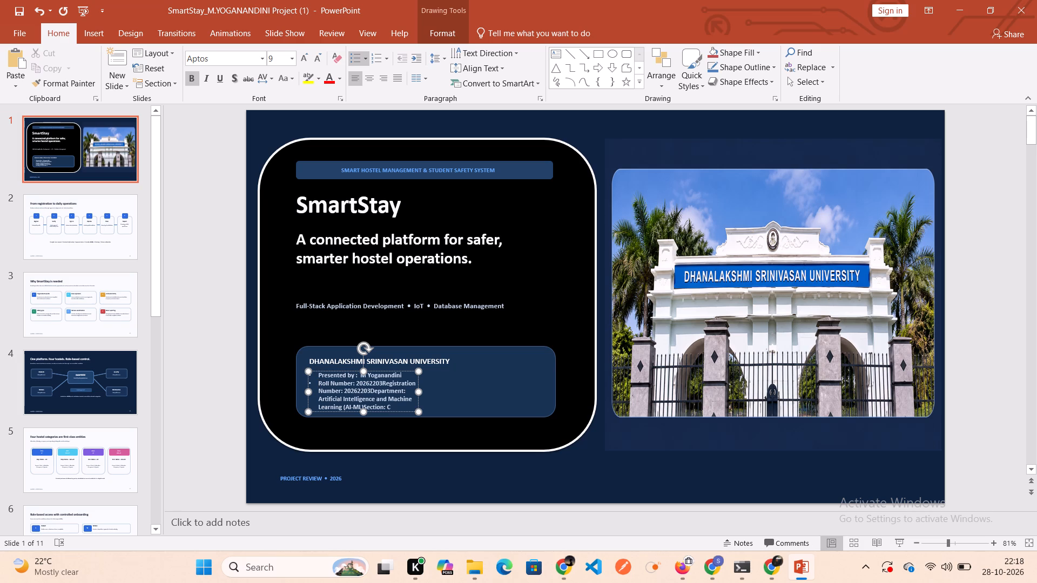
{"action": "left_click", "coordinate": [369, 389]}
{"action": "key", "text": "Return"}
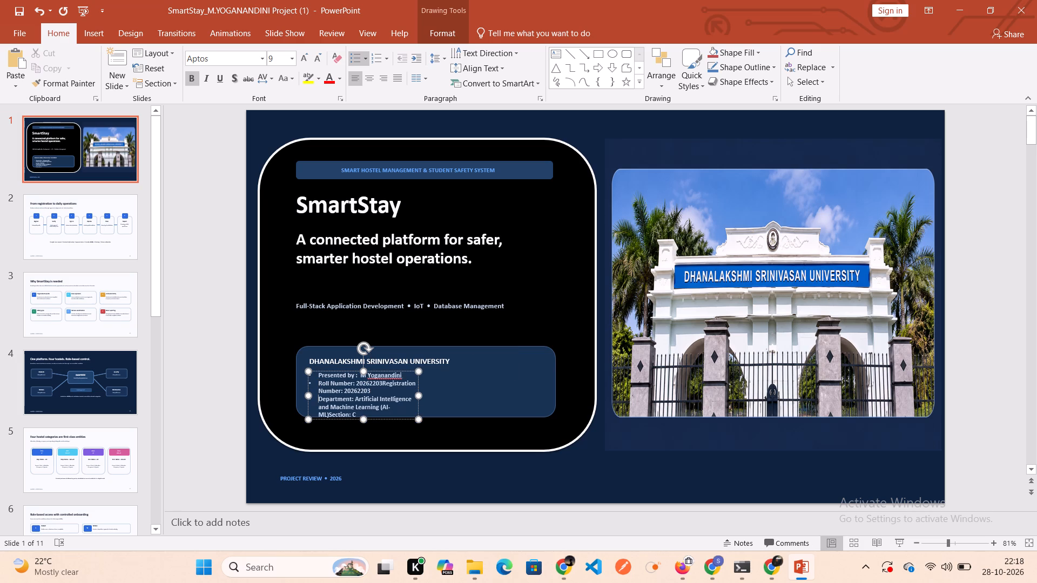
{"action": "left_click", "coordinate": [382, 383]}
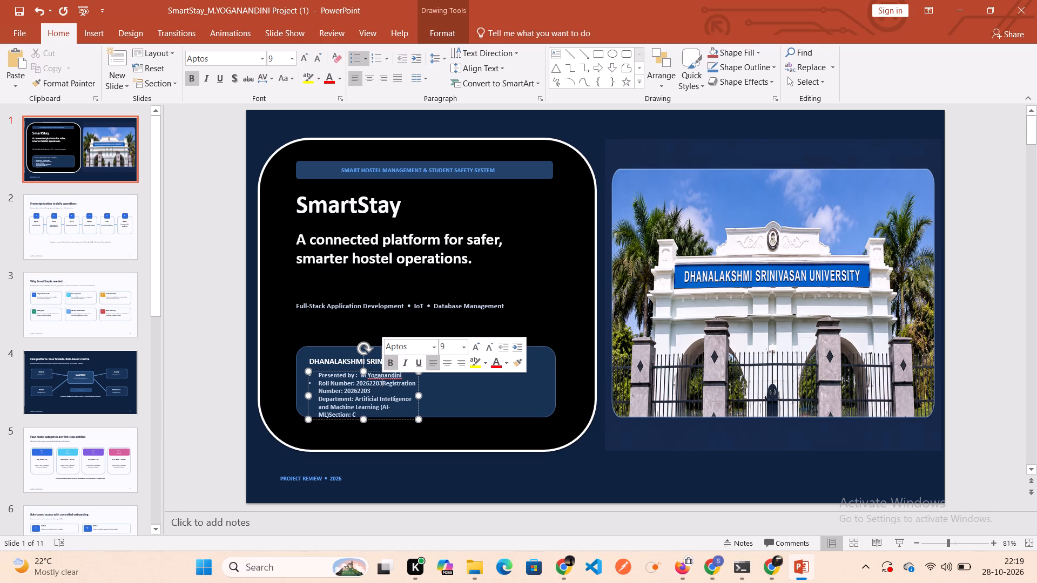
{"action": "key", "text": "Return"}
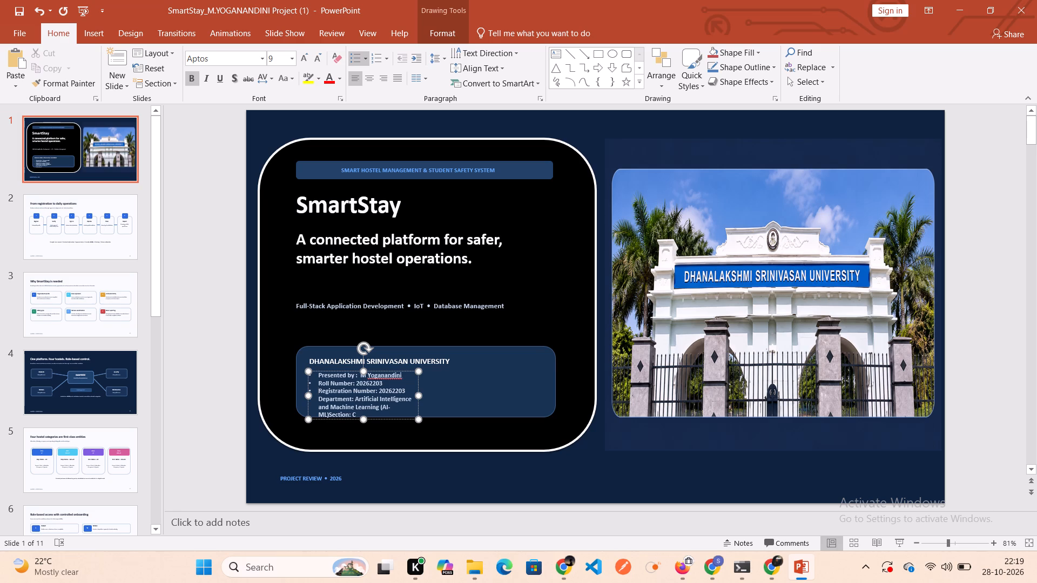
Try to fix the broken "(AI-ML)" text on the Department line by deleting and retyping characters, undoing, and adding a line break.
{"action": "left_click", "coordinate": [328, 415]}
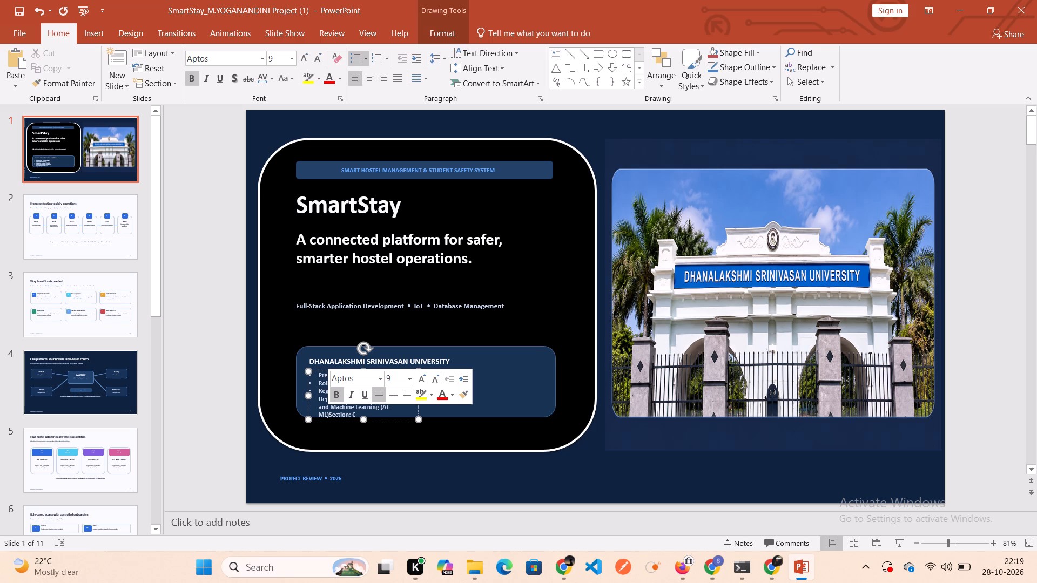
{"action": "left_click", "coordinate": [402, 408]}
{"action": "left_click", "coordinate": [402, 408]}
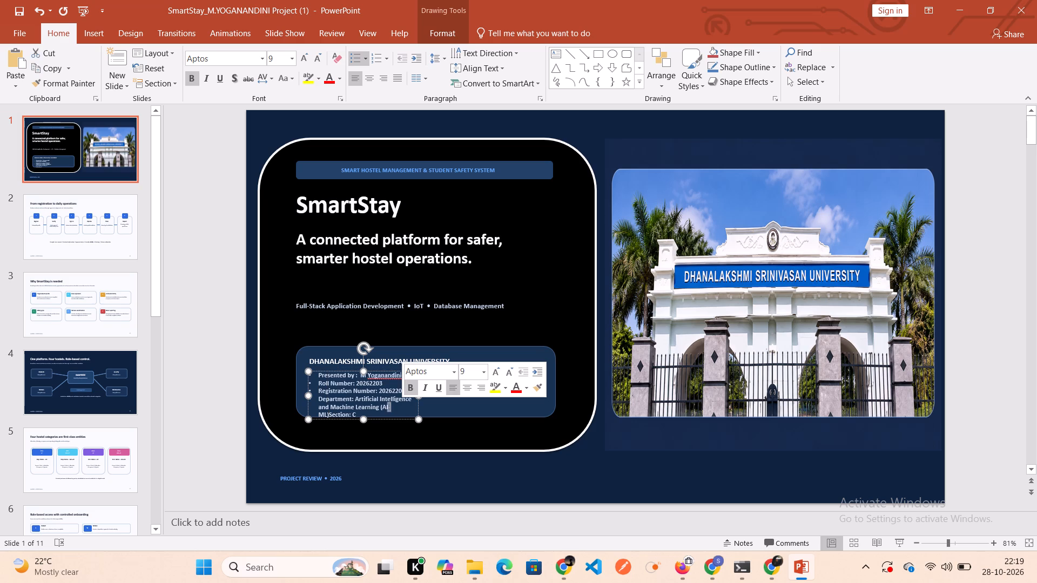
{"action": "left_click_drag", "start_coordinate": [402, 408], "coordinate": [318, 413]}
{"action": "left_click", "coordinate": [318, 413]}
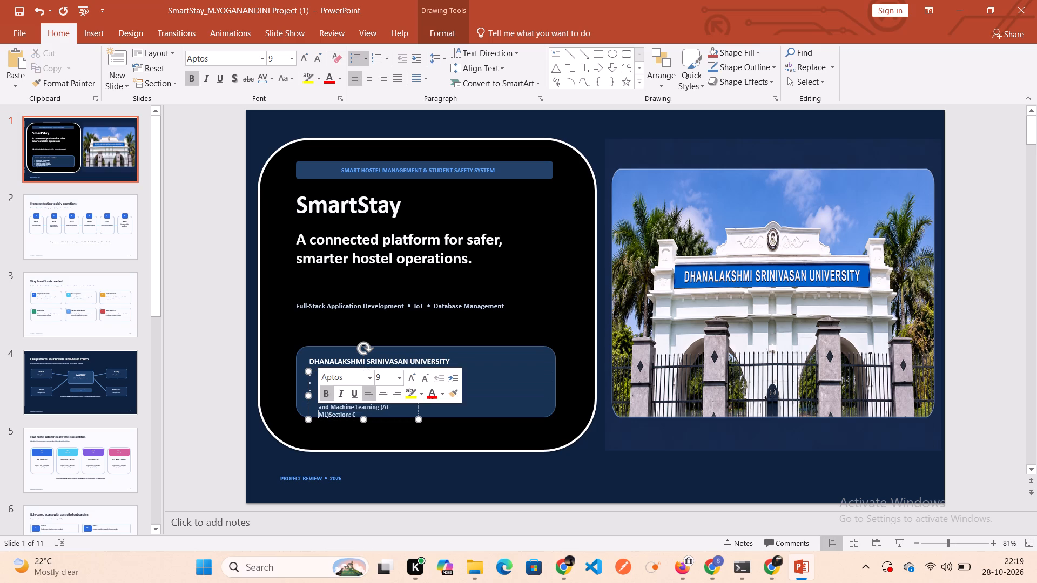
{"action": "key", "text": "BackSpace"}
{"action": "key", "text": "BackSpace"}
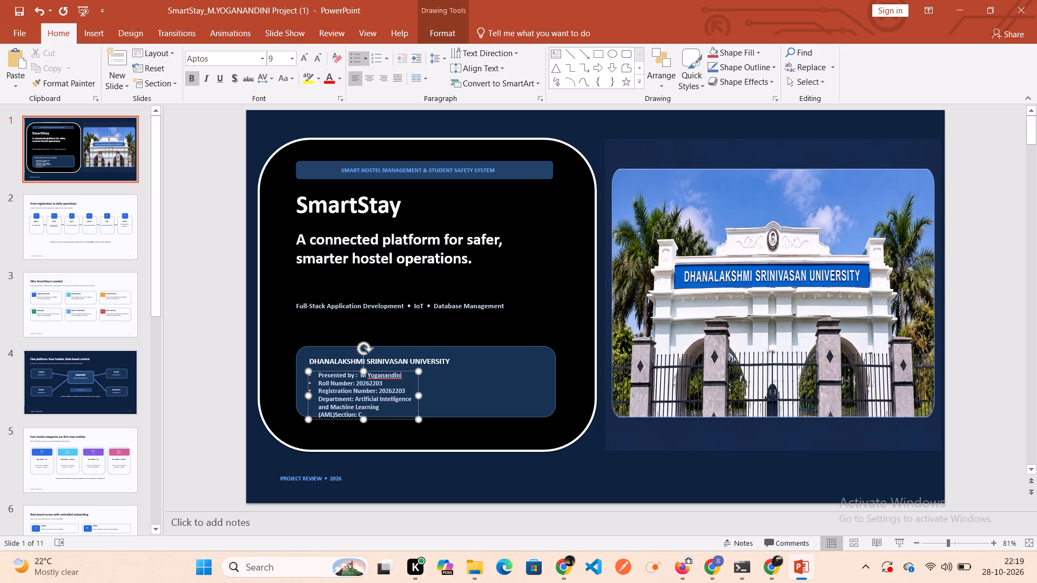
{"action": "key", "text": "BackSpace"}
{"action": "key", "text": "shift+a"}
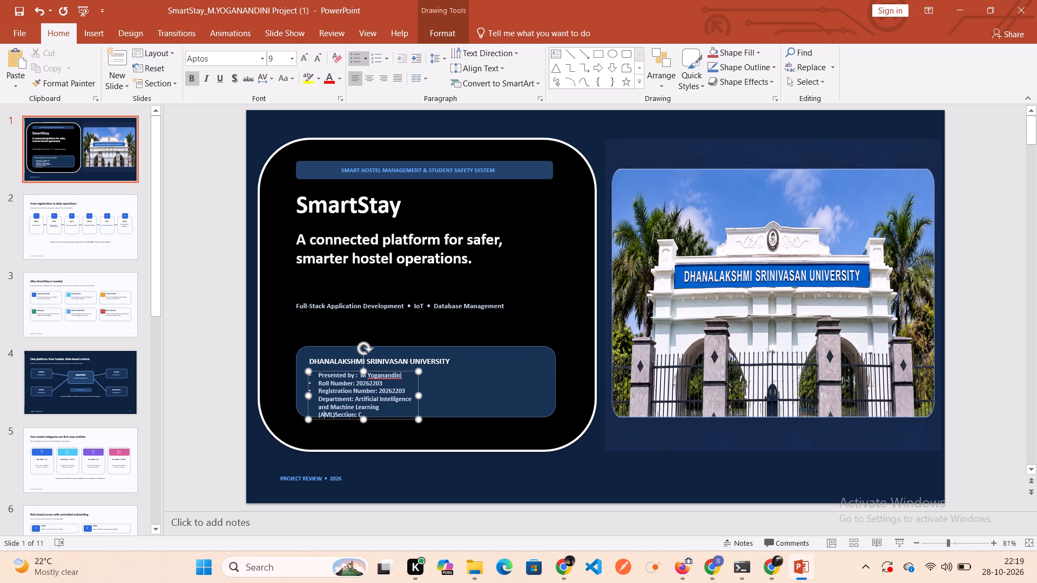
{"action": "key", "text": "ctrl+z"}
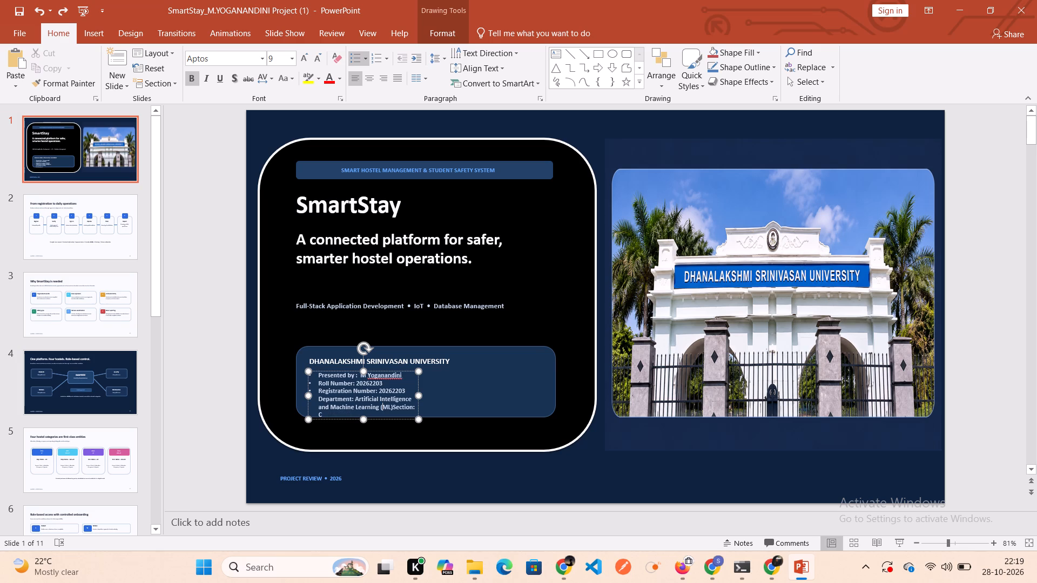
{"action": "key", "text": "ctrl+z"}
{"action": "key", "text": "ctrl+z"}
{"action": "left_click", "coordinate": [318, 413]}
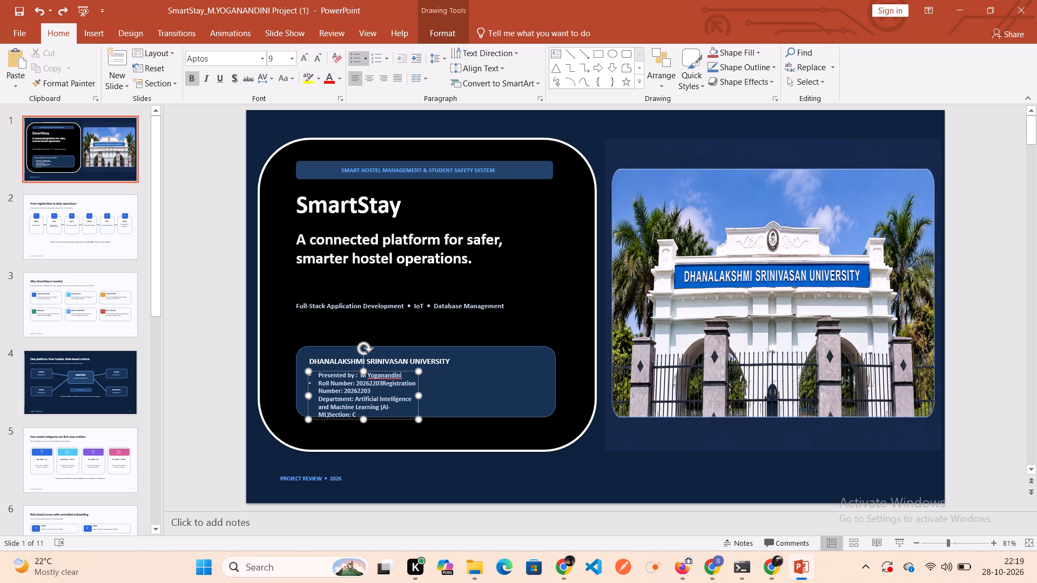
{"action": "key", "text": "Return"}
Widen the student details text box on the title slide slightly.
{"action": "left_click_drag", "start_coordinate": [419, 397], "coordinate": [436, 397]}
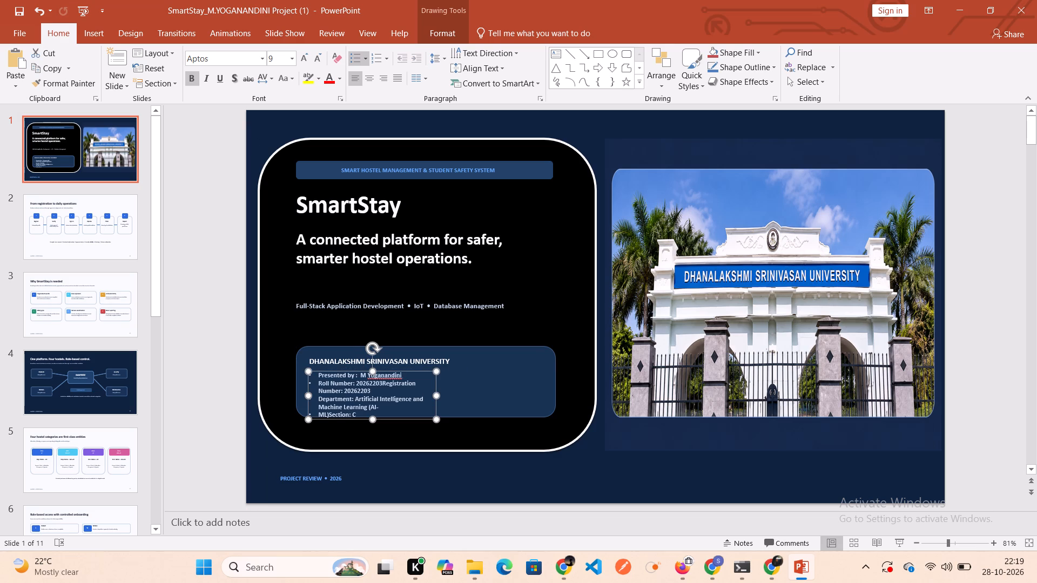
Bring "ML)" back up onto the Department line directly after "(AI-".
{"action": "left_click", "coordinate": [389, 403]}
{"action": "left_click", "coordinate": [393, 406]}
{"action": "key", "text": "space"}
{"action": "key", "text": "space"}
{"action": "key", "text": "space"}
{"action": "key", "text": "space"}
{"action": "key", "text": "space"}
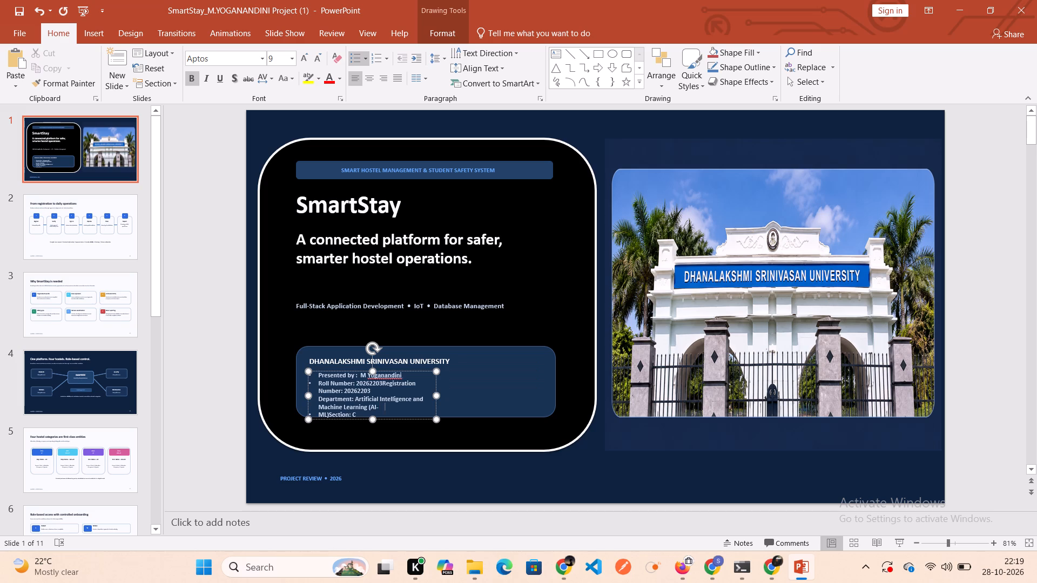
{"action": "left_click", "coordinate": [317, 411]}
{"action": "key", "text": "BackSpace"}
{"action": "key", "text": "BackSpace"}
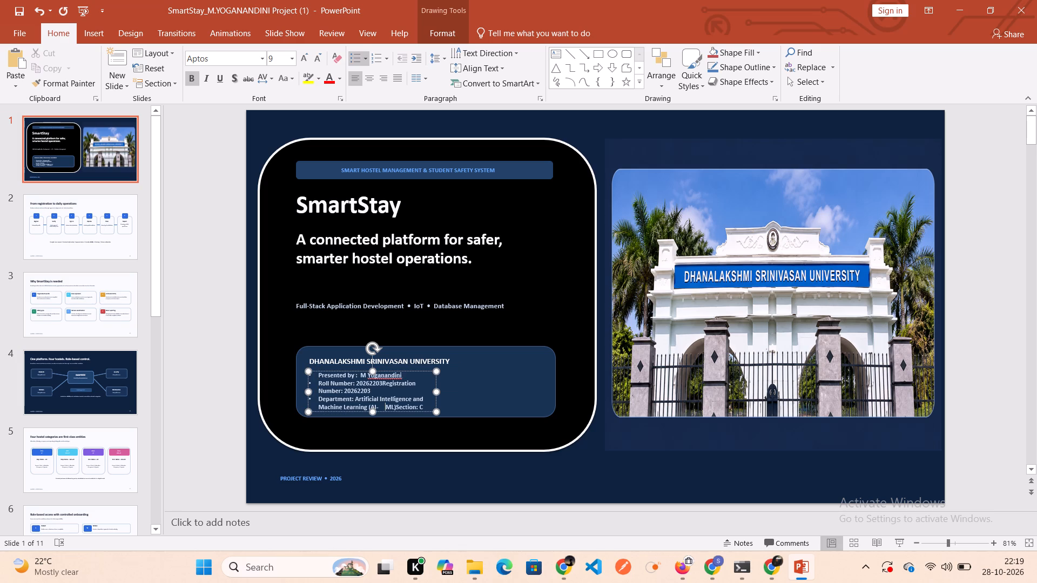
{"action": "key", "text": "BackSpace"}
{"action": "key", "text": "BackSpace"}
{"action": "key", "text": "BackSpace"}
{"action": "key", "text": "BackSpace"}
Remove the leftover space between "AI-" and "ML" so the department abbreviation reads "(AI-ML)".
{"action": "key", "text": "Right"}
{"action": "key", "text": "Right"}
{"action": "key", "text": "Right"}
{"action": "key", "text": "Right"}
{"action": "key", "text": "Left"}
{"action": "key", "text": "Left"}
{"action": "key", "text": "Left"}
{"action": "key", "text": "Left"}
{"action": "key", "text": "Left"}
{"action": "key", "text": "Right"}
{"action": "key", "text": "BackSpace"}
Move "Section: C" onto its own bullet line below the Department entry.
{"action": "key", "text": "Right"}
{"action": "key", "text": "Right"}
{"action": "key", "text": "Right"}
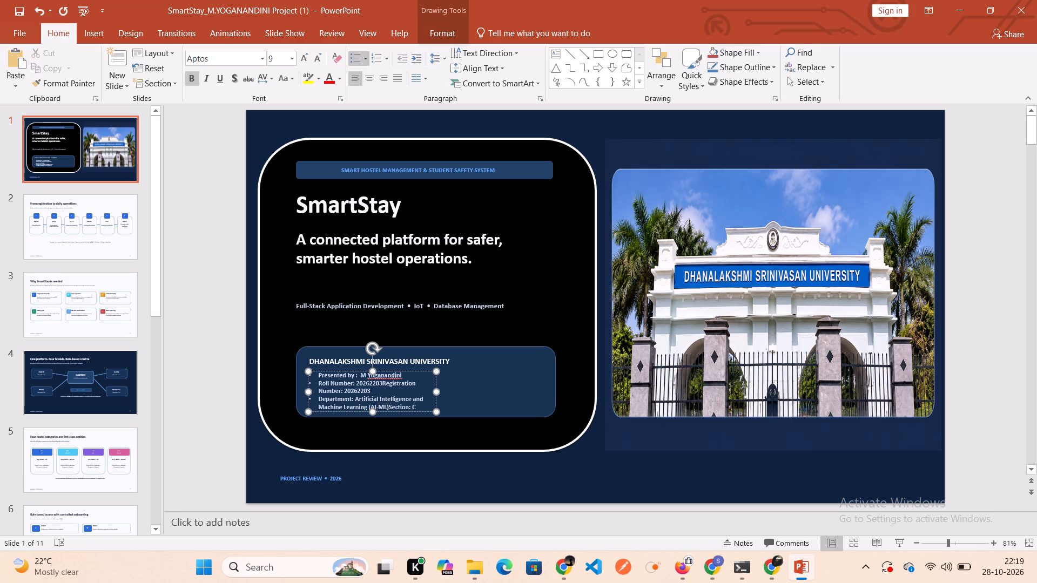
{"action": "key", "text": "Return"}
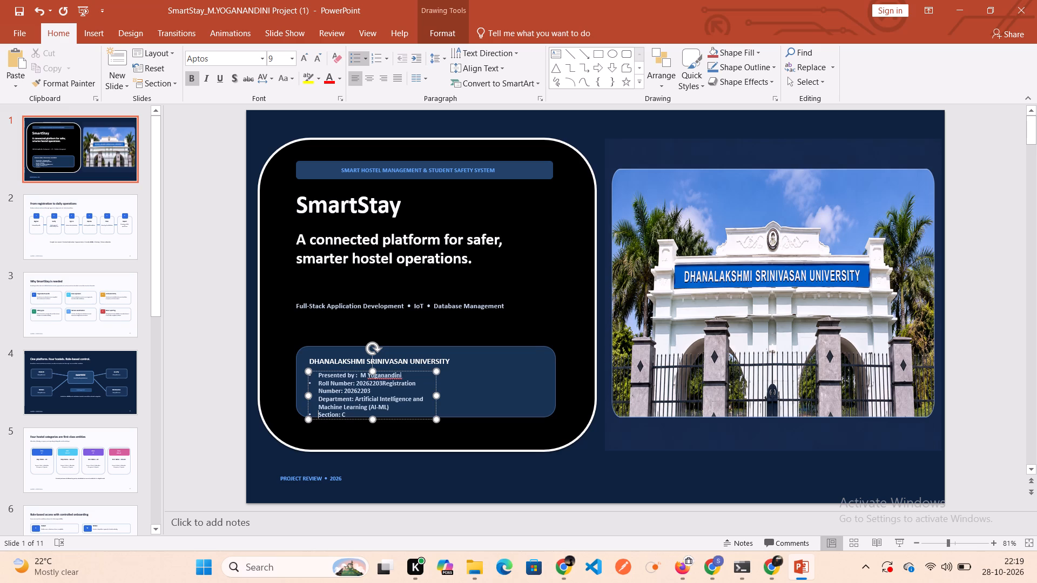
Extend the bottom edge of the blue university details panel so it encloses the Section line.
{"action": "left_click", "coordinate": [496, 396]}
{"action": "left_click_drag", "start_coordinate": [425, 416], "coordinate": [425, 431]}
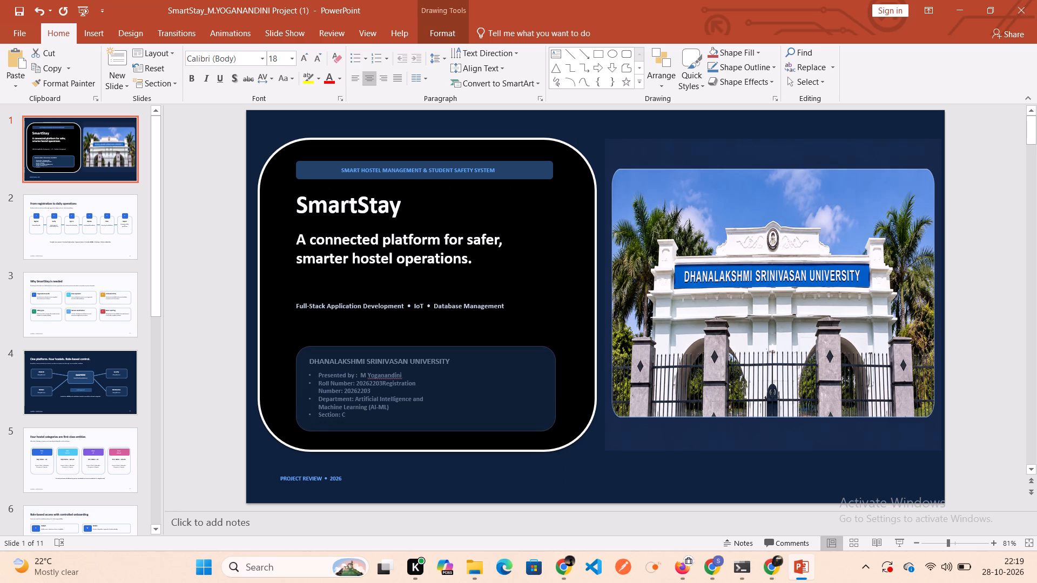
{"action": "left_click_drag", "start_coordinate": [425, 431], "coordinate": [425, 428]}
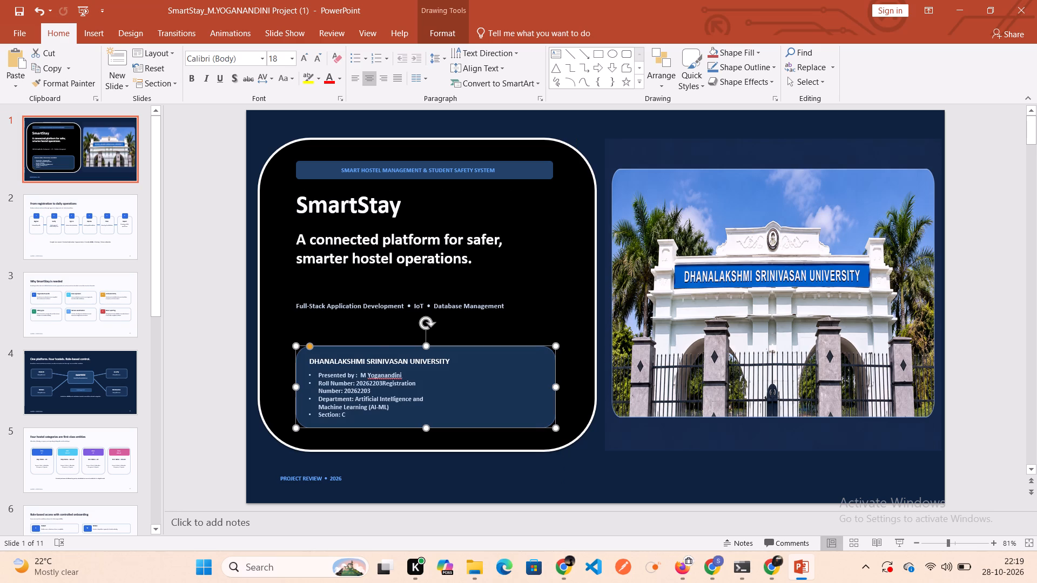
{"action": "left_click", "coordinate": [358, 415]}
{"action": "left_click", "coordinate": [479, 320]}
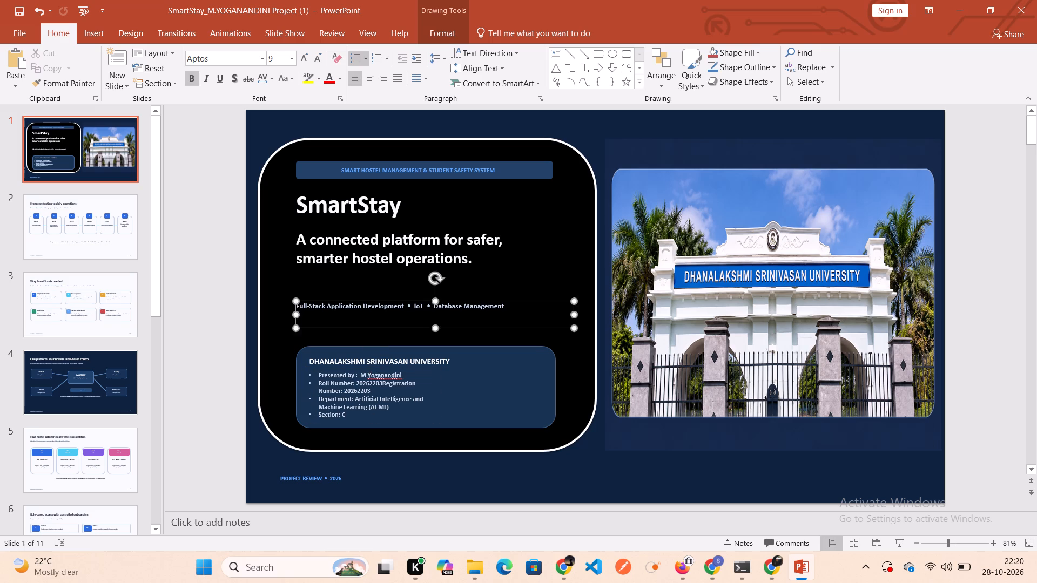
Split the Registration Number from the Roll Number line so it starts its own bullet line.
{"action": "left_click", "coordinate": [406, 371]}
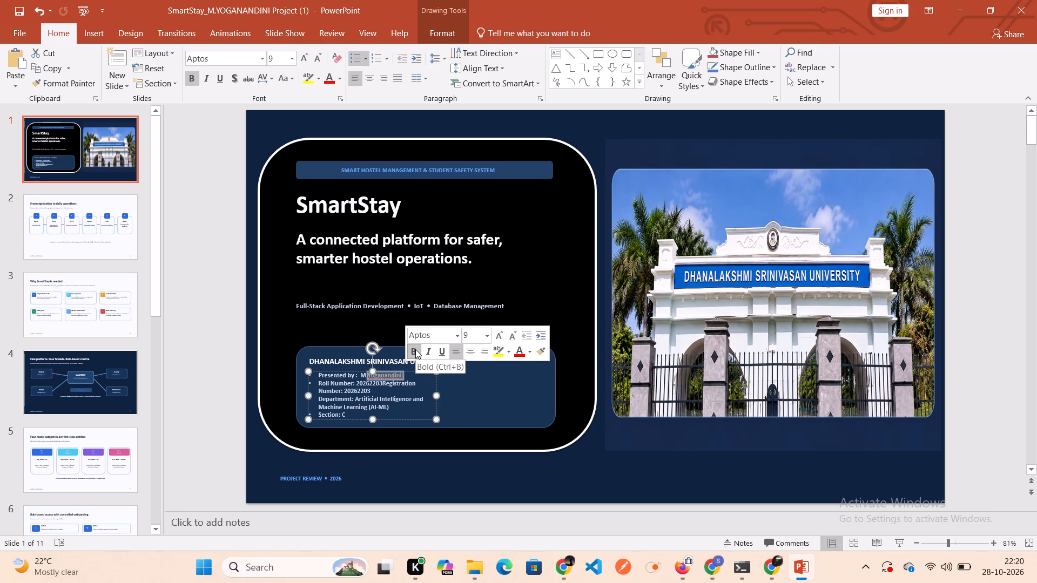
{"action": "left_click", "coordinate": [415, 349]}
{"action": "left_click", "coordinate": [415, 349]}
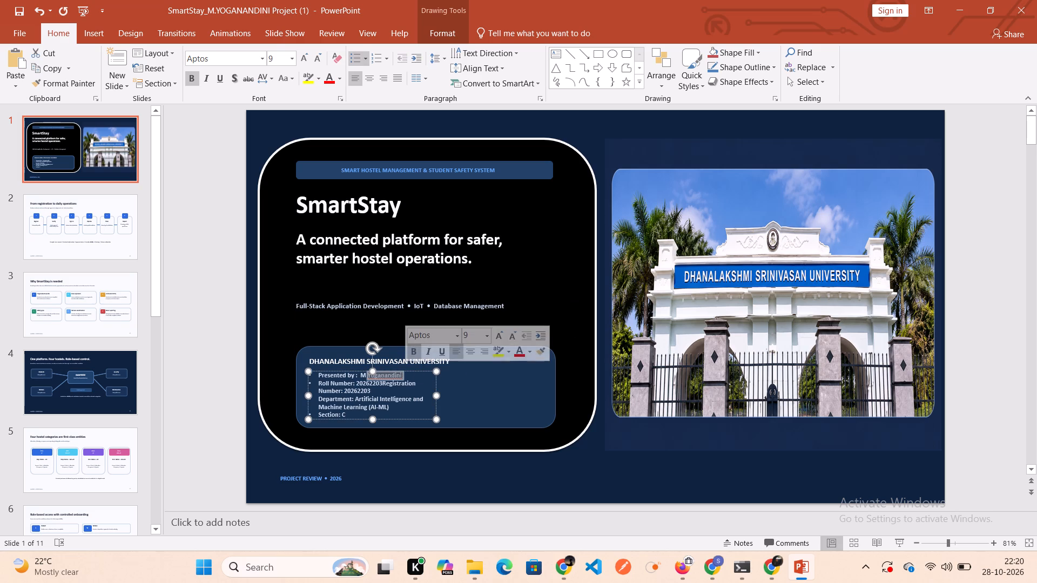
{"action": "left_click", "coordinate": [416, 387]}
{"action": "left_click", "coordinate": [382, 381]}
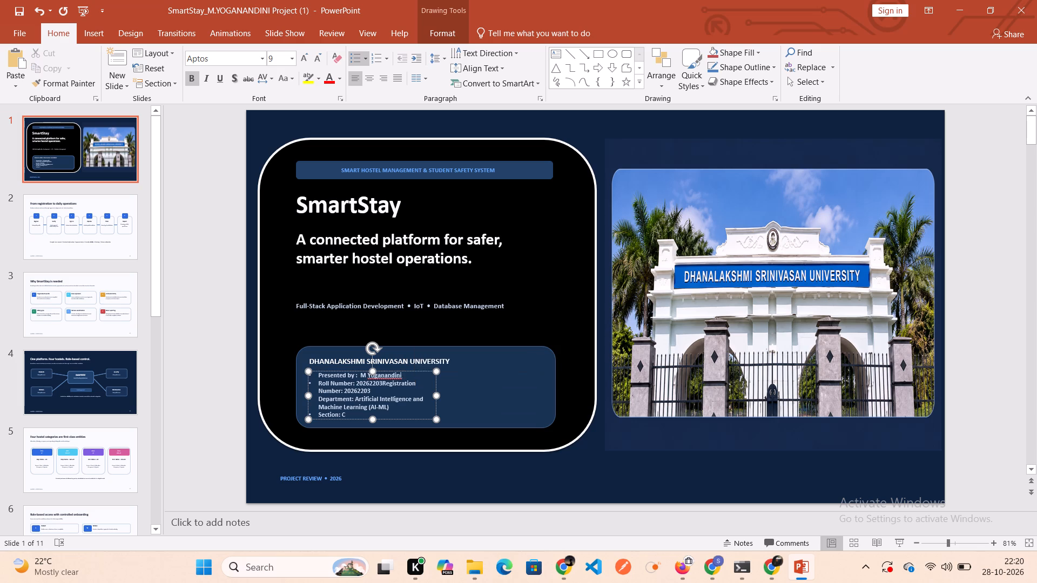
{"action": "key", "text": "Return"}
{"action": "left_click", "coordinate": [287, 341]}
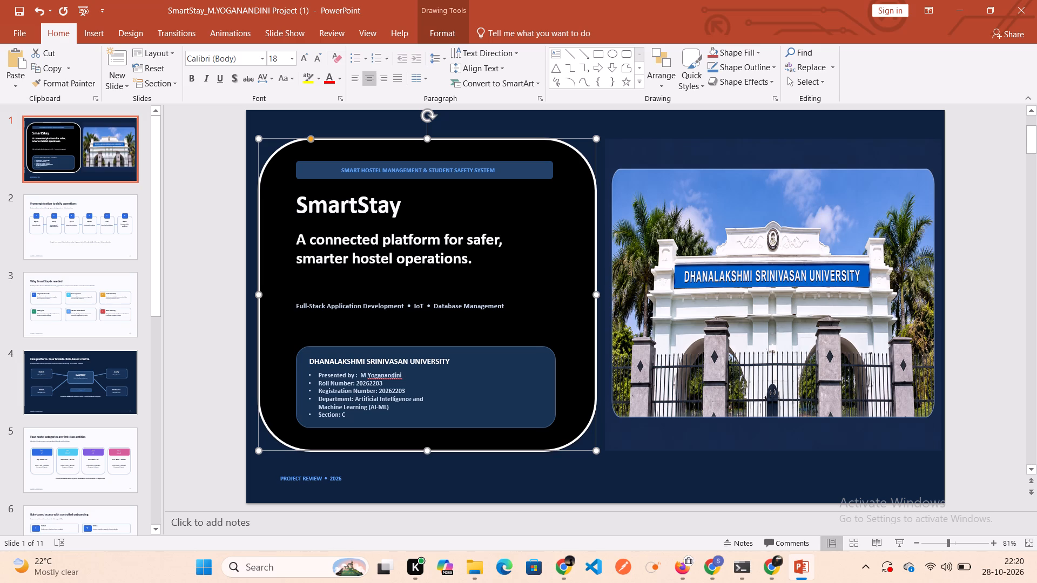
Retype the presenter's name in capitals with a period after the initial, keeping the Roll Number on its own line.
{"action": "left_click_drag", "start_coordinate": [407, 375], "coordinate": [403, 375]}
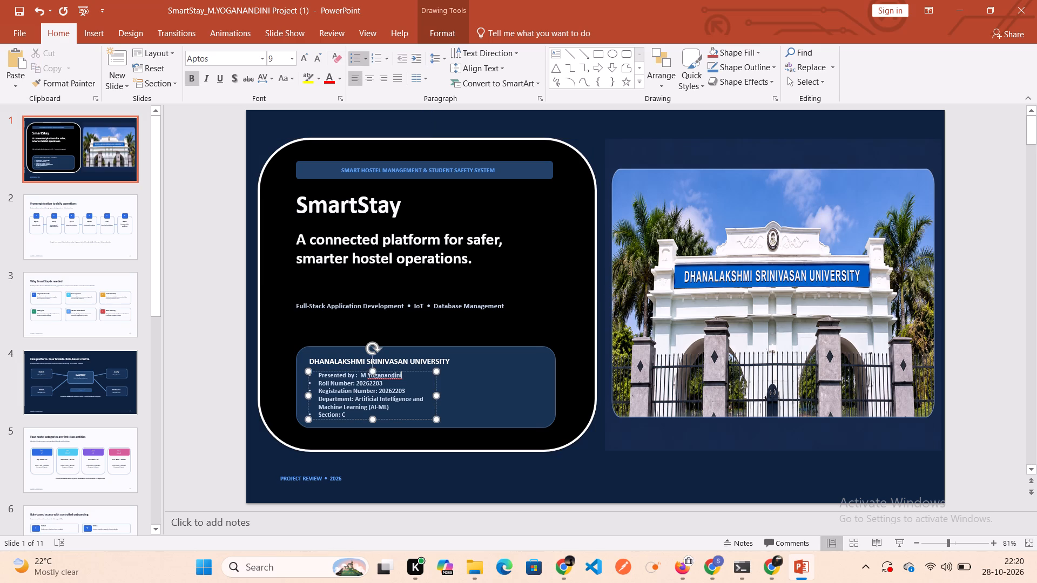
{"action": "left_click_drag", "start_coordinate": [403, 375], "coordinate": [381, 374]}
{"action": "key", "text": "BackSpace"}
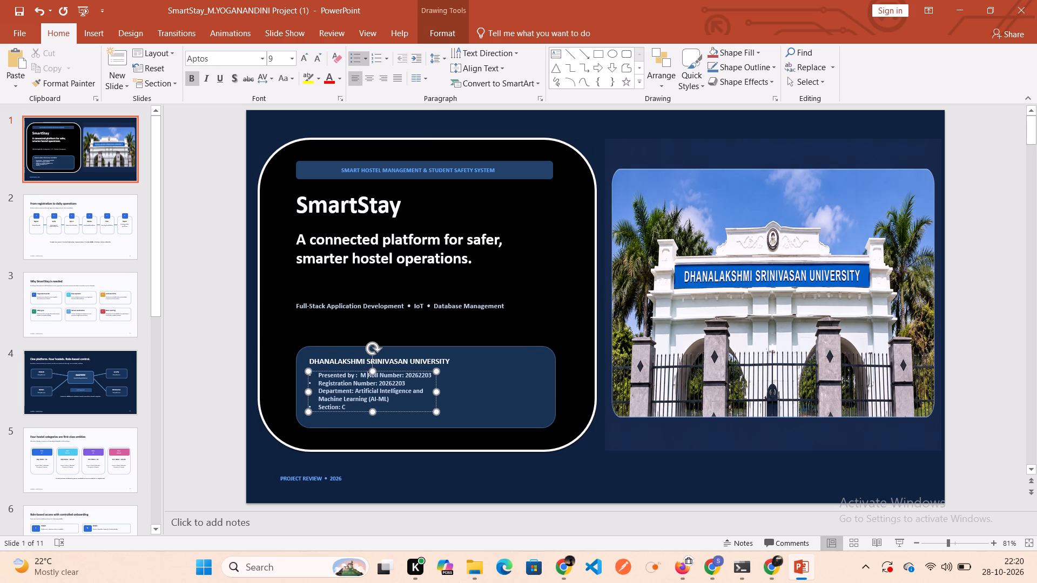
{"action": "key", "text": "BackSpace"}
{"action": "key", "text": "period"}
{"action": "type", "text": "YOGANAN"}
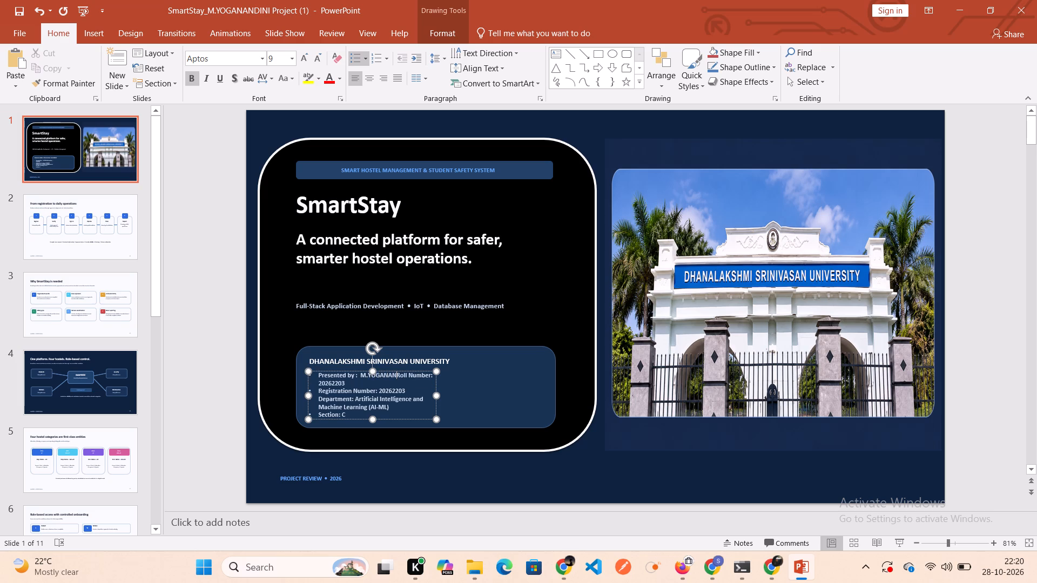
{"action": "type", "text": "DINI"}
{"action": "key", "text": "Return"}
{"action": "left_click", "coordinate": [271, 327]}
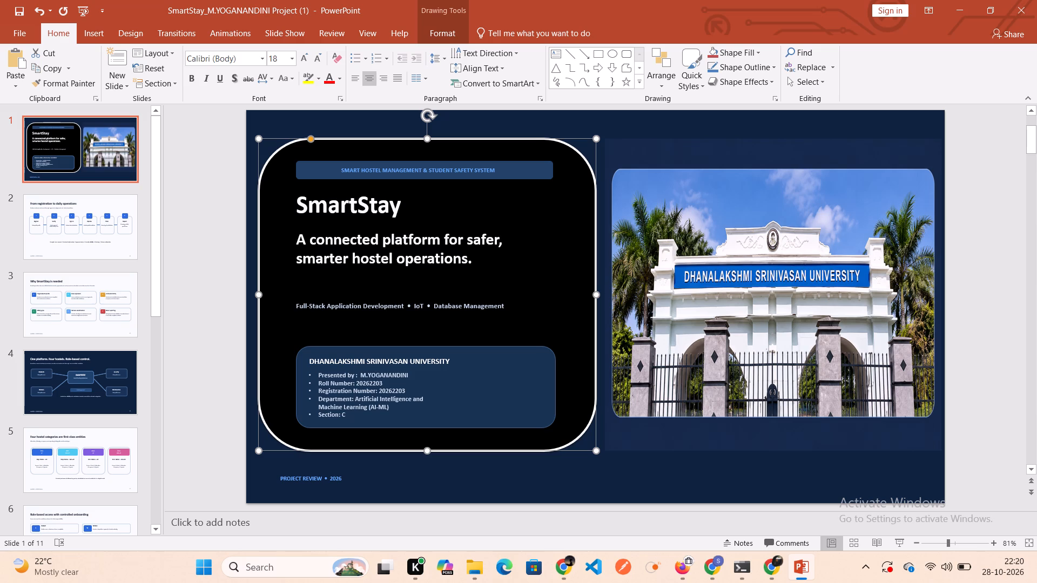
{"action": "left_click", "coordinate": [634, 465]}
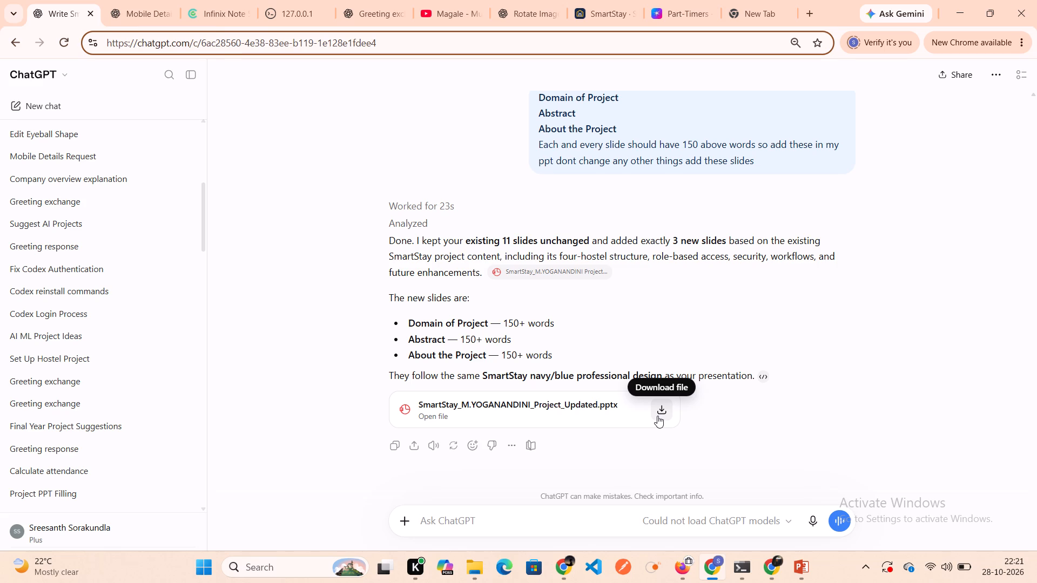
{"action": "left_click", "coordinate": [657, 416]}
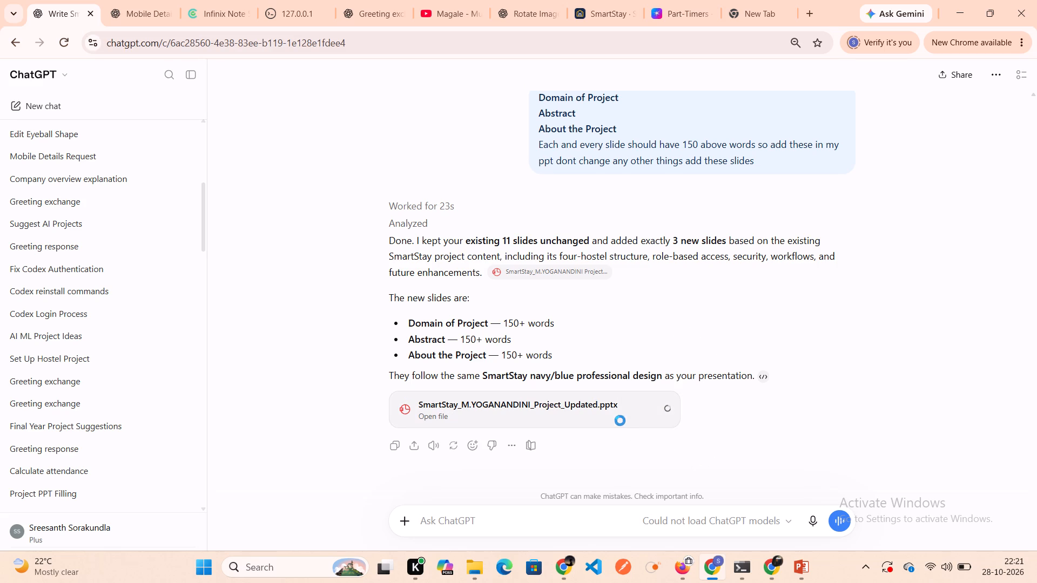
{"action": "left_click", "coordinate": [447, 416]}
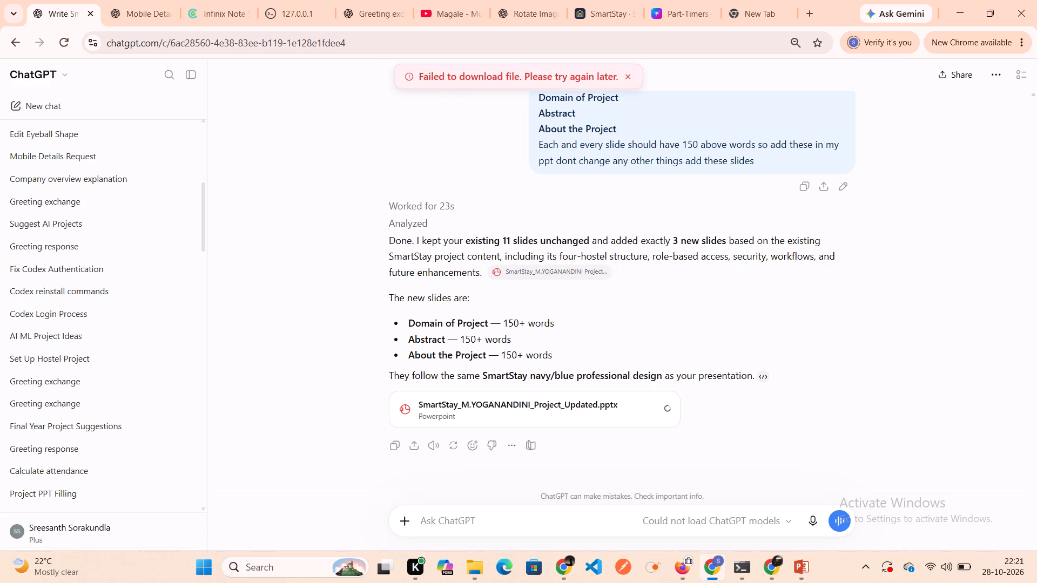
{"action": "left_click", "coordinate": [624, 78]}
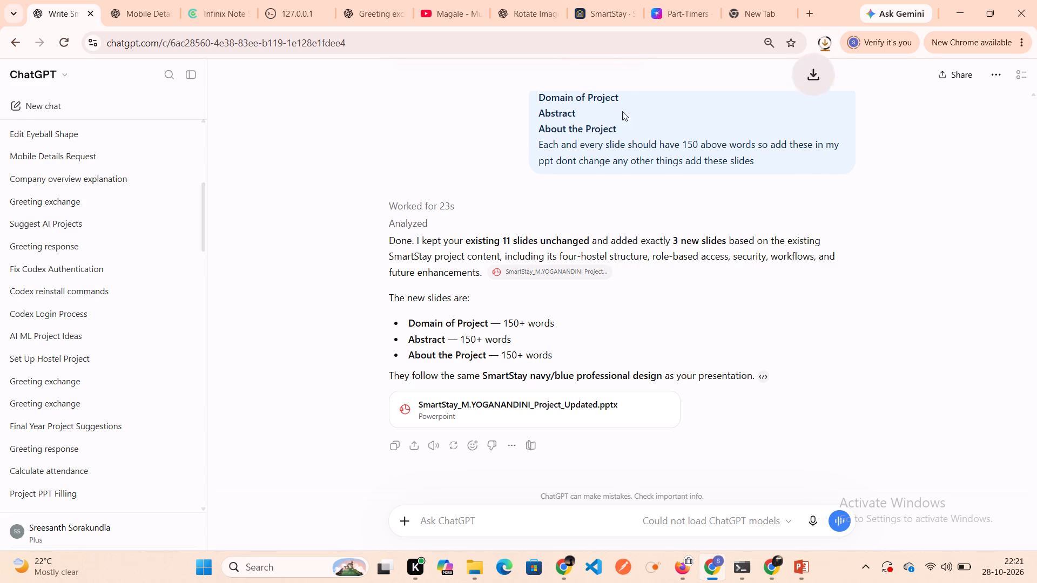
{"action": "left_click", "coordinate": [824, 41]}
Switch to File Explorer, refresh the Downloads folder and open the newly downloaded updated SmartStay presentation.
{"action": "left_click", "coordinate": [472, 575]}
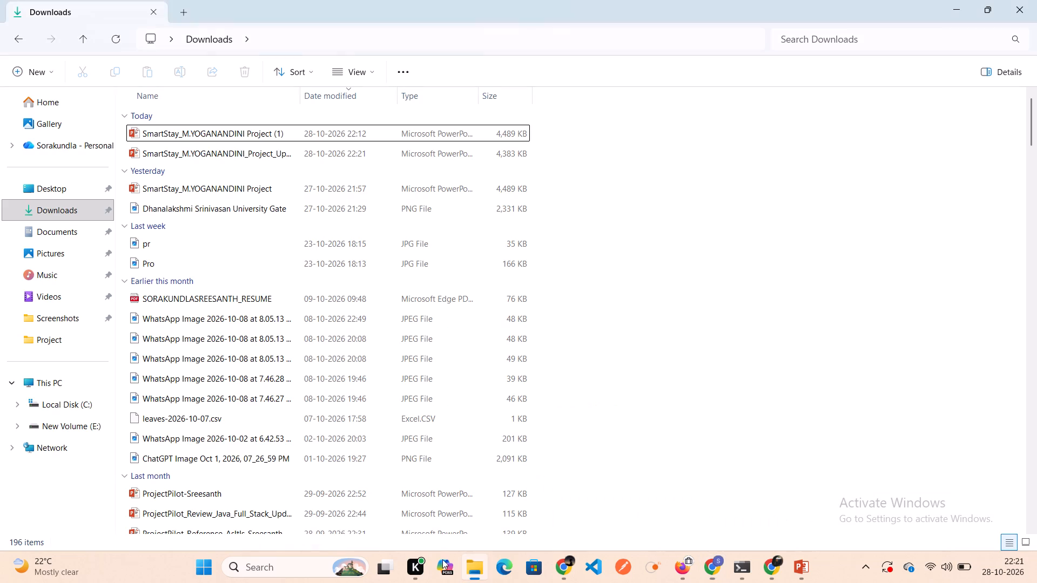
{"action": "left_click", "coordinate": [116, 46]}
{"action": "double_click", "coordinate": [216, 134]}
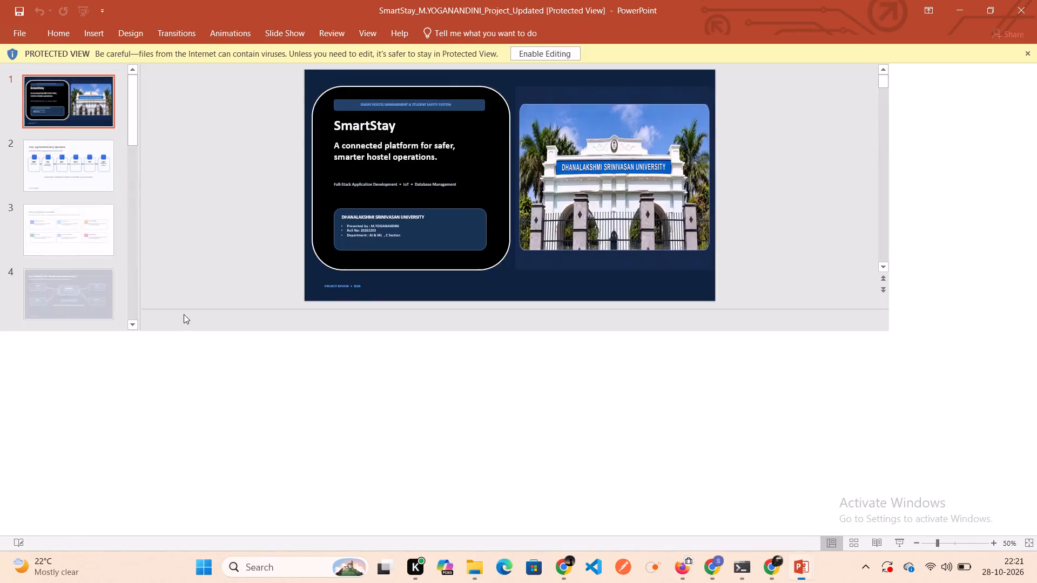
Look through all slides of the updated deck up to the Domain of Project, Abstract and About the Project slides.
{"action": "key", "text": "Right"}
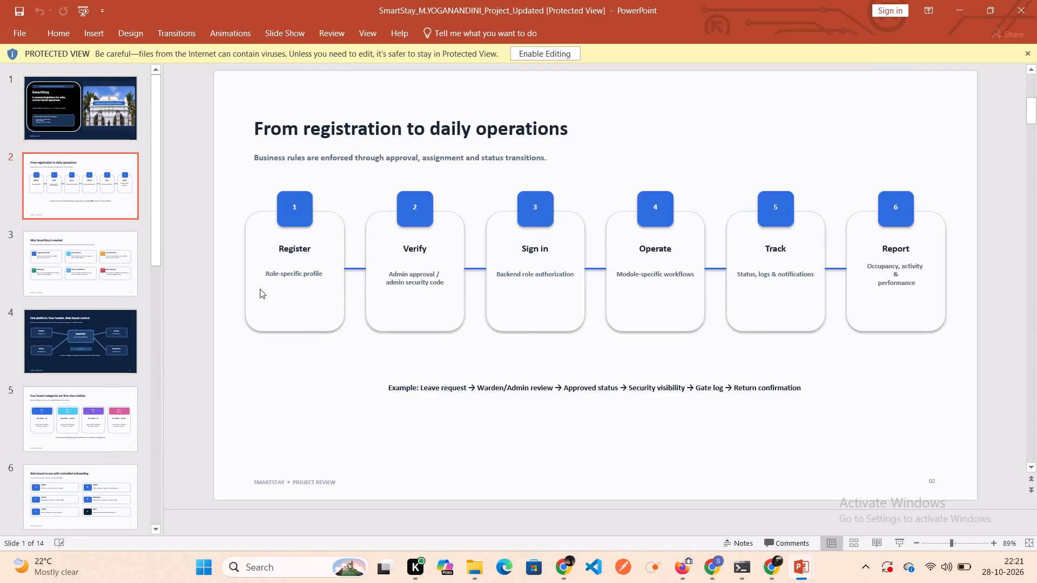
{"action": "key", "text": "Right"}
{"action": "key", "text": "Right"}
{"action": "key", "text": "Right"}
{"action": "key", "text": "Right"}
{"action": "key", "text": "Right"}
{"action": "key", "text": "Right"}
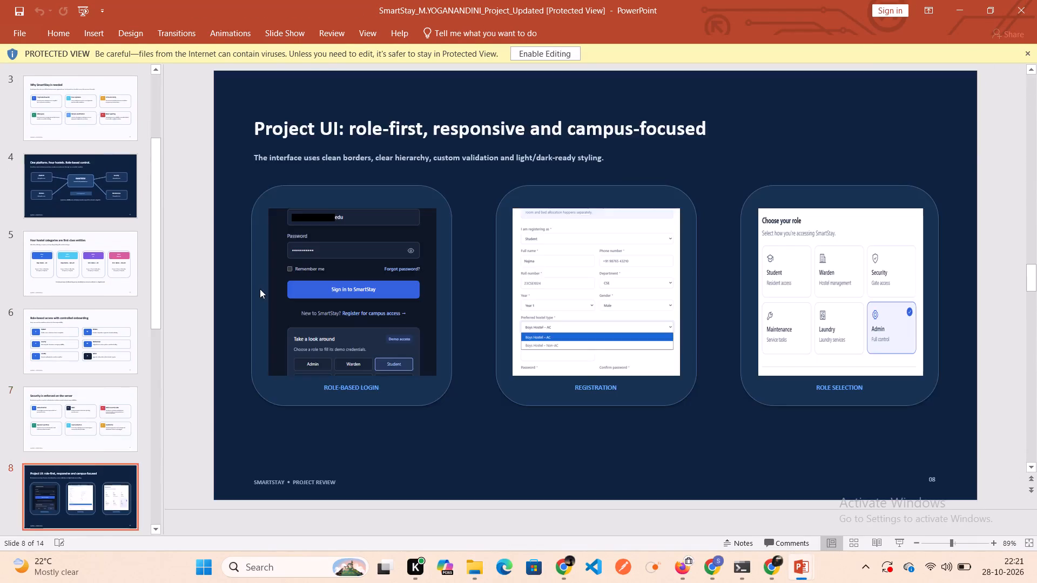
{"action": "key", "text": "Right"}
{"action": "key", "text": "Right"}
{"action": "key", "text": "Right"}
{"action": "key", "text": "Right"}
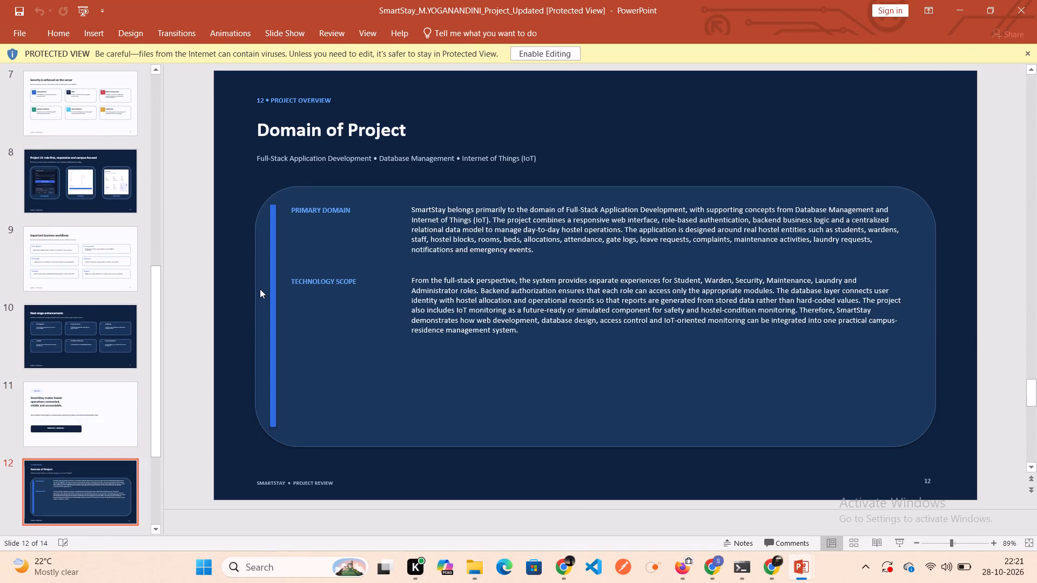
{"action": "key", "text": "Right"}
{"action": "key", "text": "Right"}
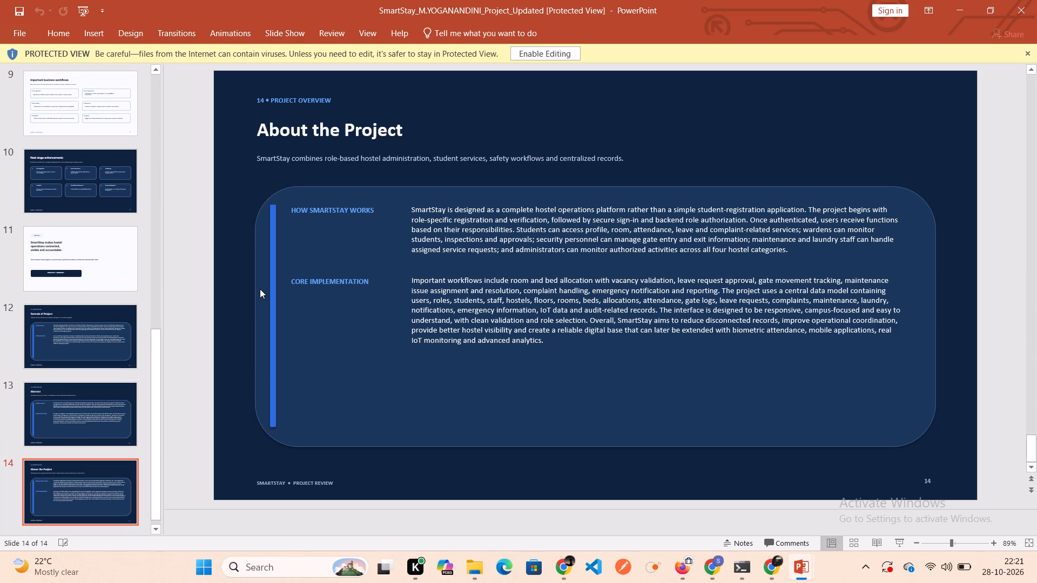
{"action": "key", "text": "Right"}
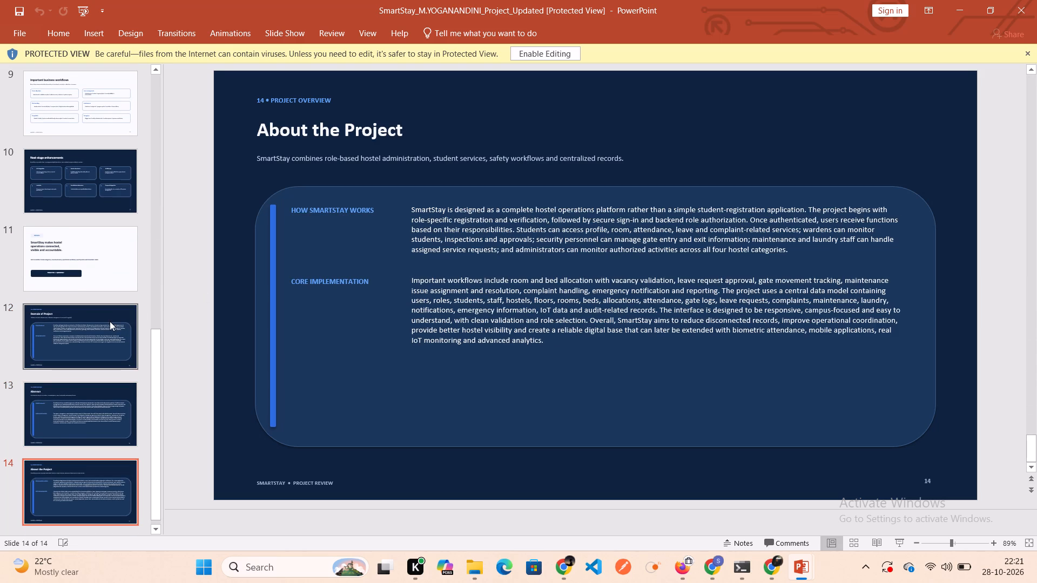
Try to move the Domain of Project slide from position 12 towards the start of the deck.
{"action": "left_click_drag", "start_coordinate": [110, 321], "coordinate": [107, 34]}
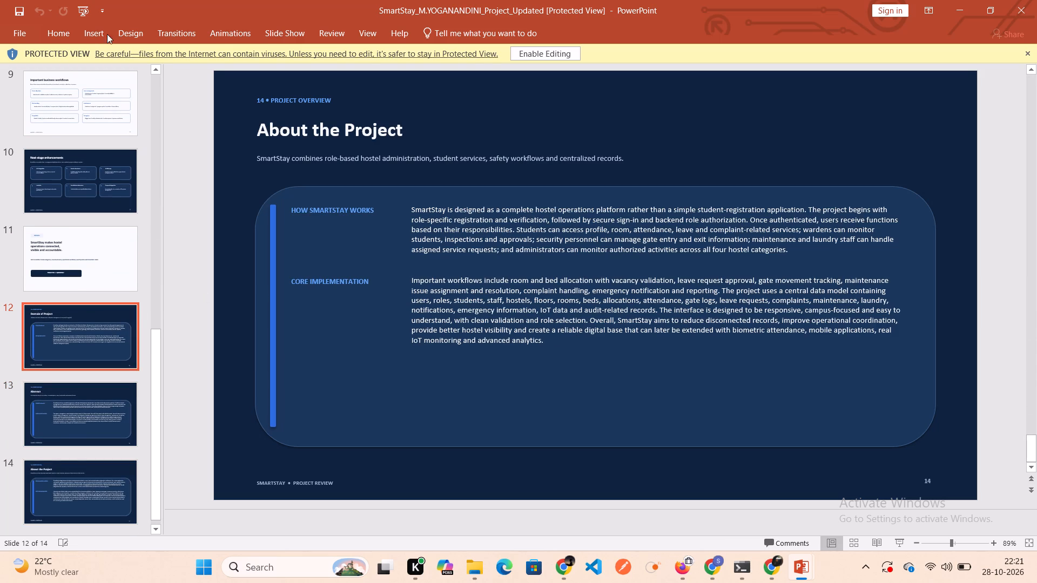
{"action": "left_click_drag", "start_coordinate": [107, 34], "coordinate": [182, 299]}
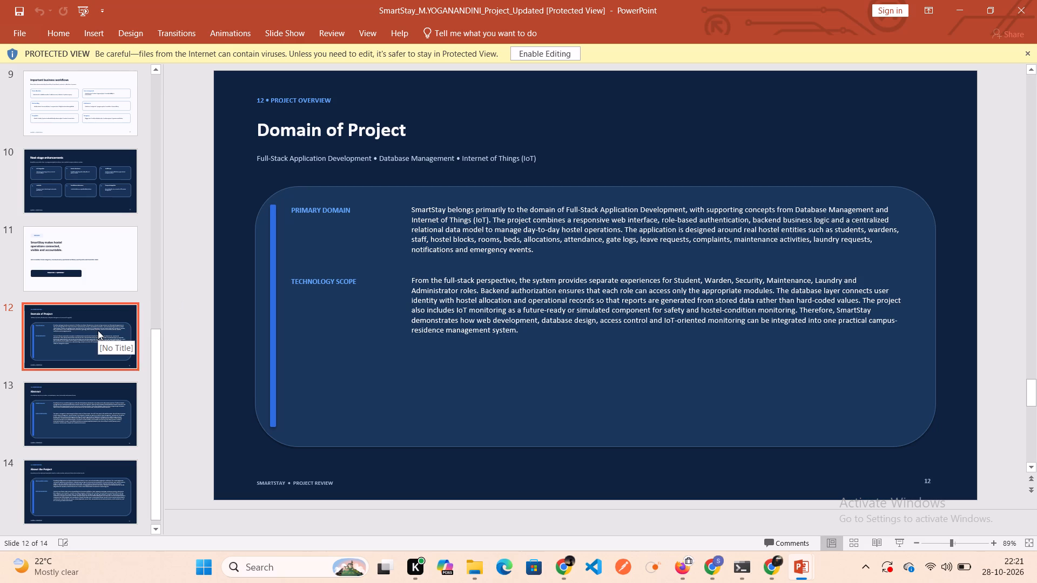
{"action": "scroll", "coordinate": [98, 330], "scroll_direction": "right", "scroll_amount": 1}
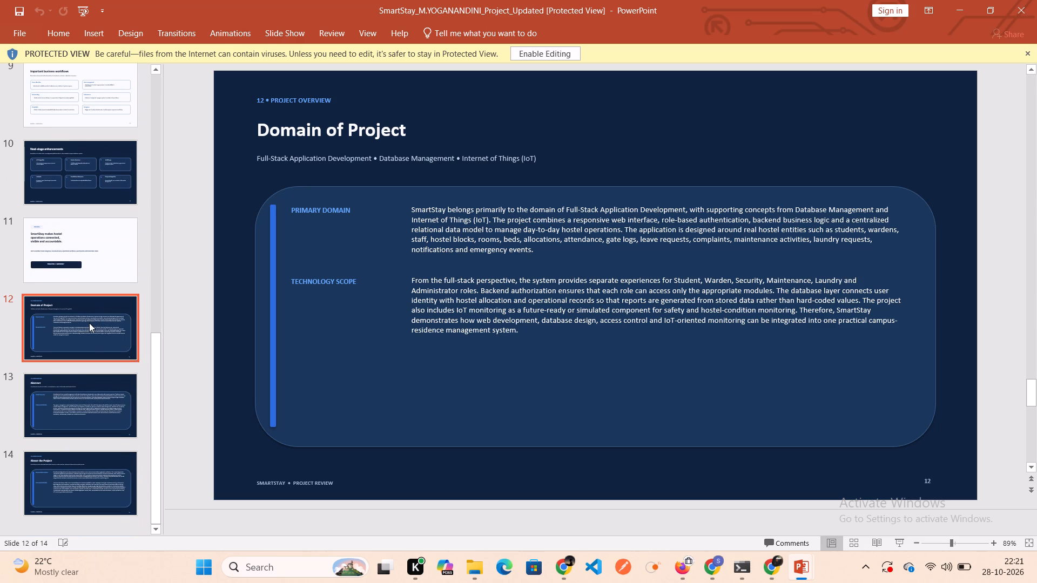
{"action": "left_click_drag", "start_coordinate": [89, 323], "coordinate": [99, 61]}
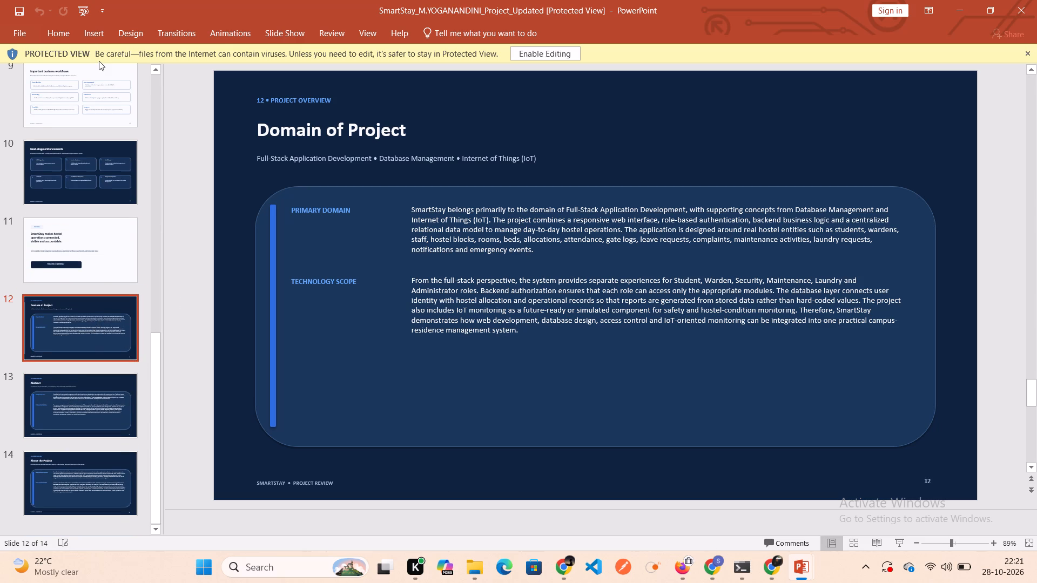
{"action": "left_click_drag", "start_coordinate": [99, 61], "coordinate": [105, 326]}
Enable editing of the deck and move the Domain of Project slide to position 2, directly after the title slide.
{"action": "left_click", "coordinate": [546, 53]}
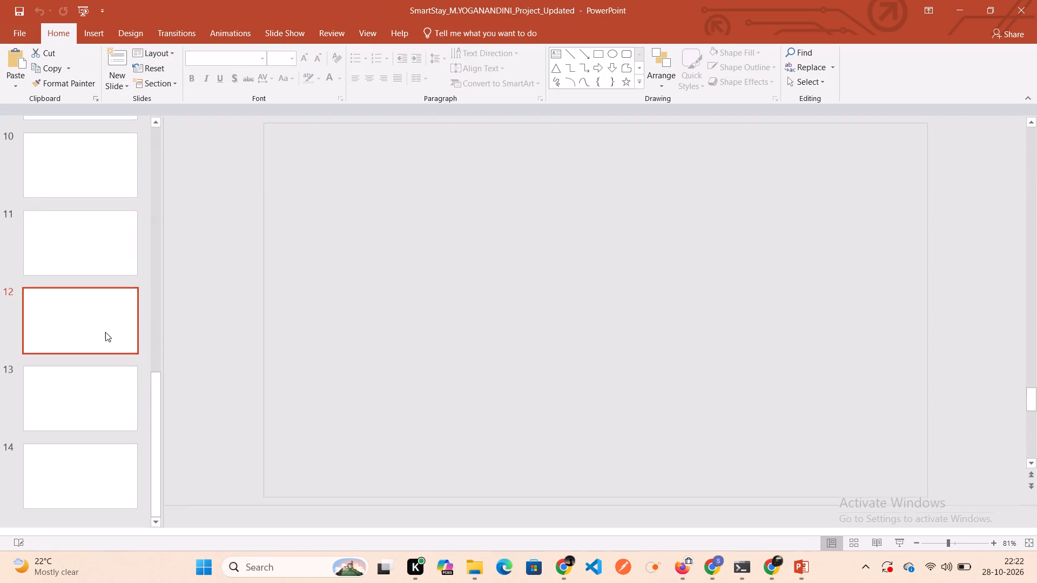
{"action": "left_click_drag", "start_coordinate": [109, 334], "coordinate": [113, 133]}
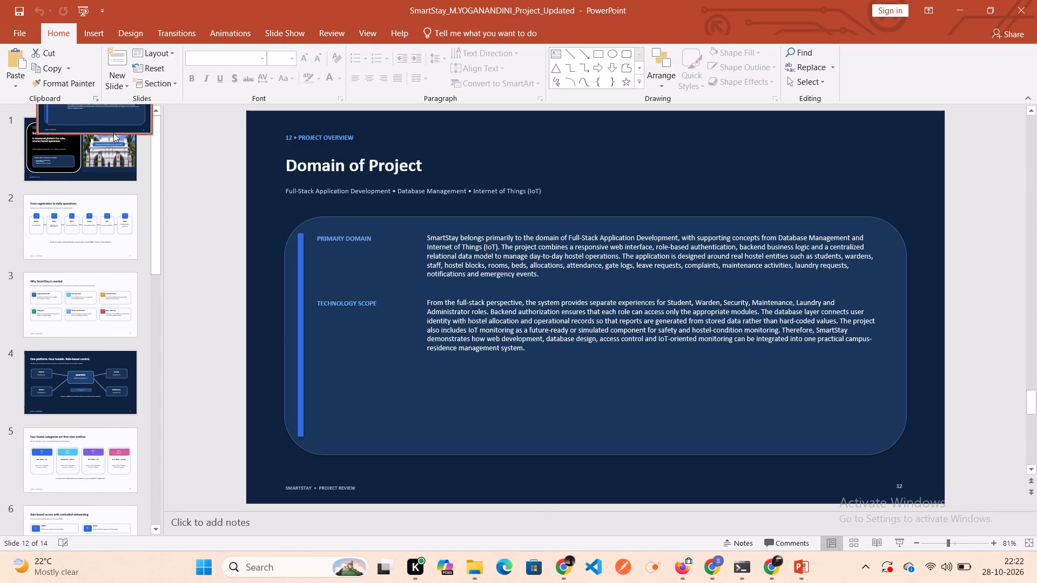
{"action": "left_click_drag", "start_coordinate": [113, 133], "coordinate": [107, 249]}
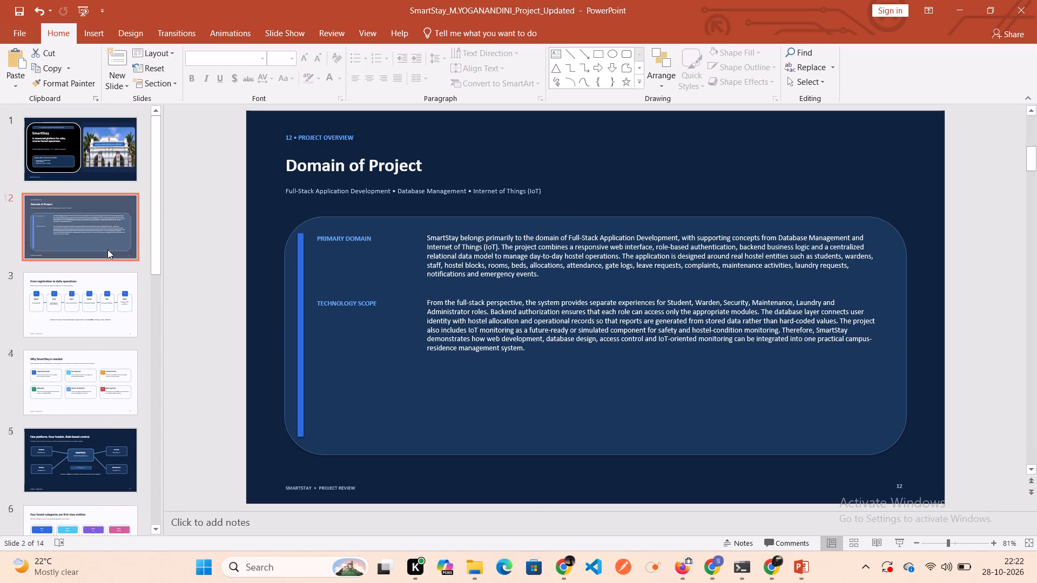
Move the Abstract slide from near the deck's end to position 3, directly after Domain of Project.
{"action": "scroll", "coordinate": [95, 358], "scroll_direction": "down", "scroll_amount": 6}
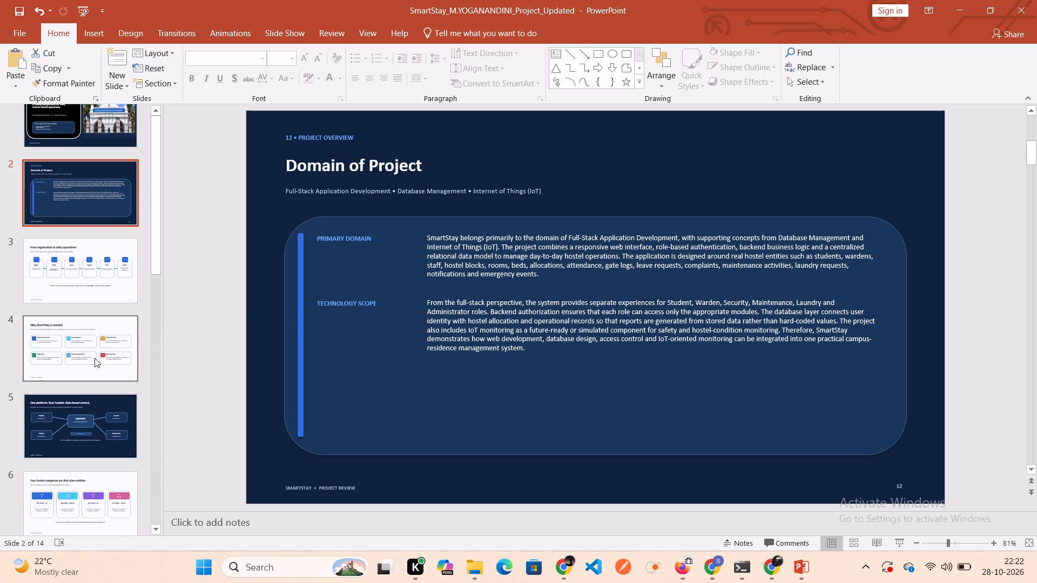
{"action": "scroll", "coordinate": [95, 358], "scroll_direction": "down", "scroll_amount": 12}
{"action": "scroll", "coordinate": [95, 358], "scroll_direction": "down", "scroll_amount": 20}
{"action": "scroll", "coordinate": [95, 358], "scroll_direction": "down", "scroll_amount": 4}
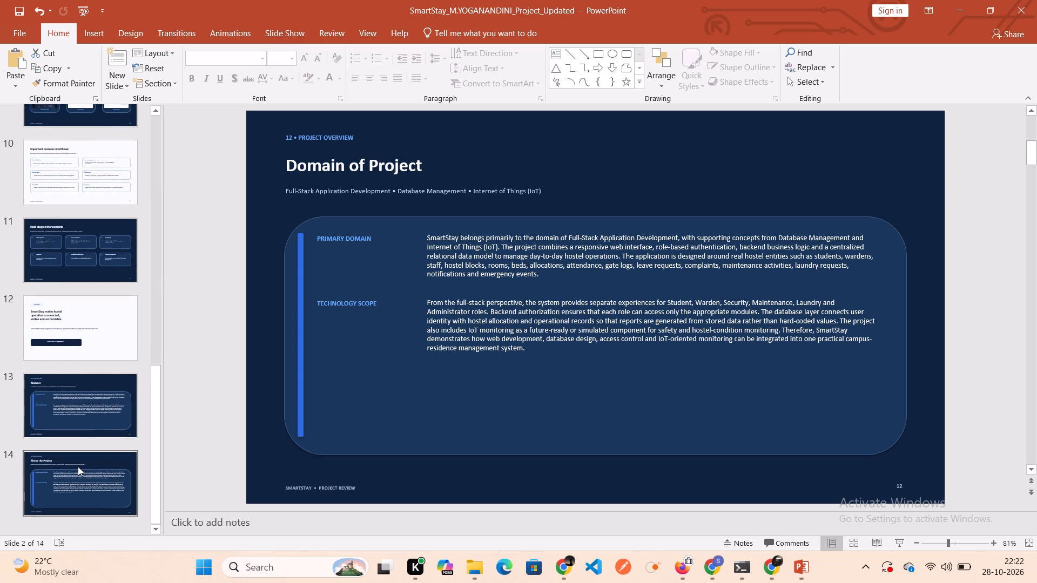
{"action": "left_click_drag", "start_coordinate": [92, 416], "coordinate": [107, 128]}
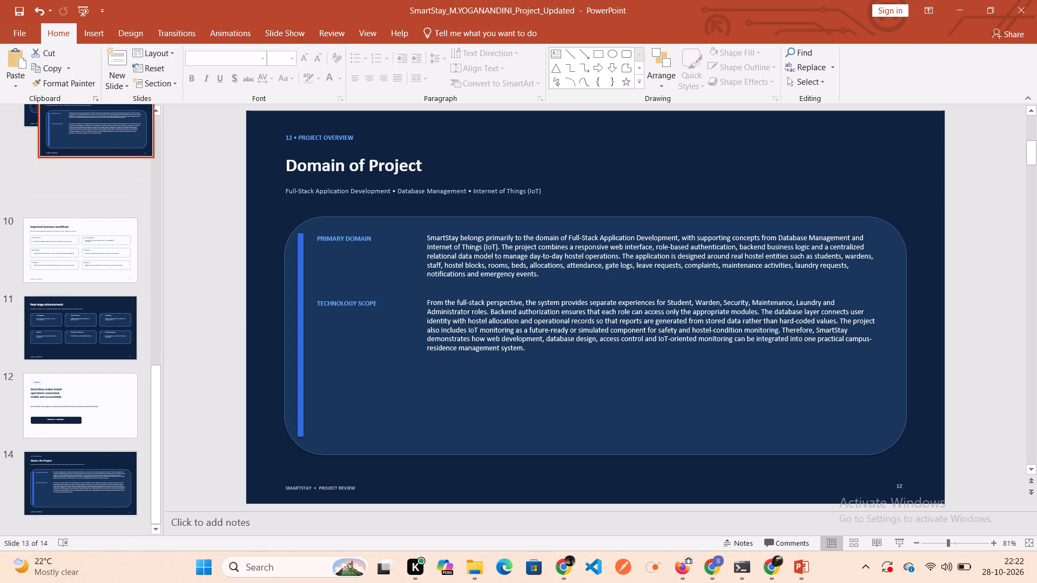
{"action": "left_click_drag", "start_coordinate": [107, 128], "coordinate": [90, 339]}
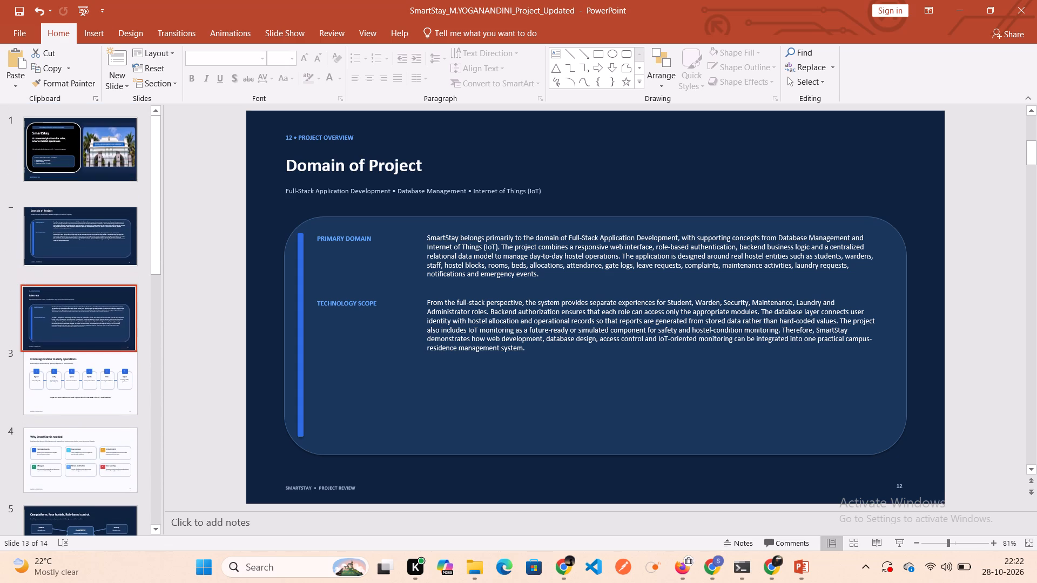
{"action": "left_click_drag", "start_coordinate": [90, 339], "coordinate": [91, 313]}
Move the About the Project slide from the deck's end to position 4, directly after Abstract.
{"action": "scroll", "coordinate": [71, 423], "scroll_direction": "down", "scroll_amount": 13}
{"action": "scroll", "coordinate": [71, 423], "scroll_direction": "down", "scroll_amount": 9}
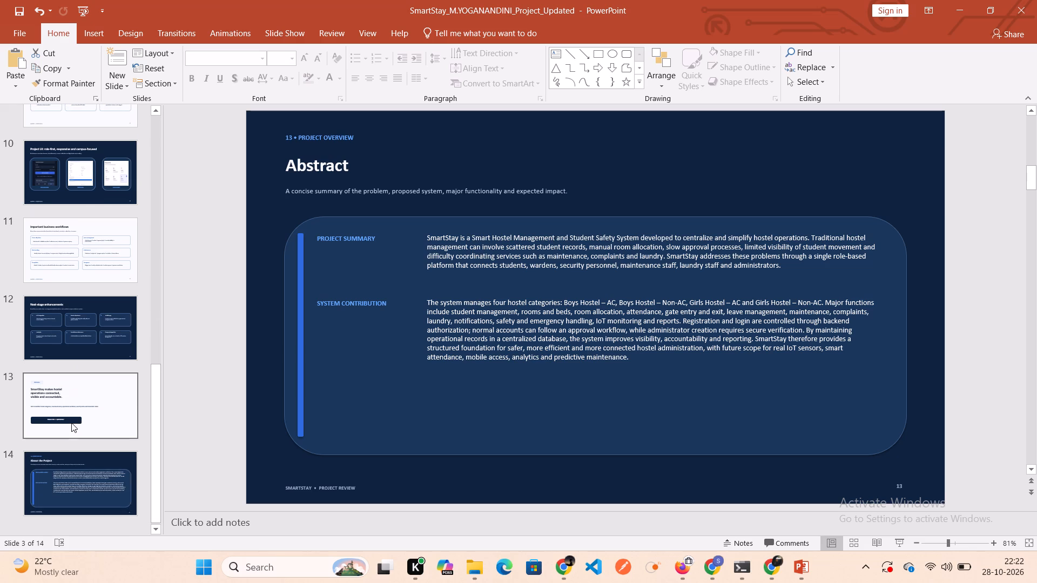
{"action": "scroll", "coordinate": [71, 423], "scroll_direction": "down", "scroll_amount": 8}
{"action": "left_click_drag", "start_coordinate": [73, 470], "coordinate": [90, 60]}
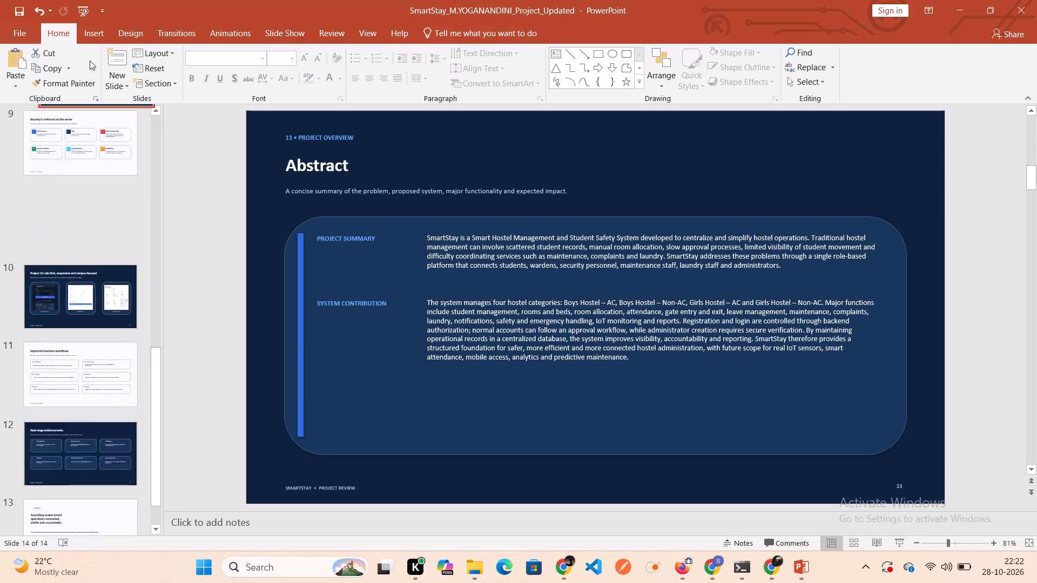
{"action": "left_click_drag", "start_coordinate": [90, 60], "coordinate": [72, 312]}
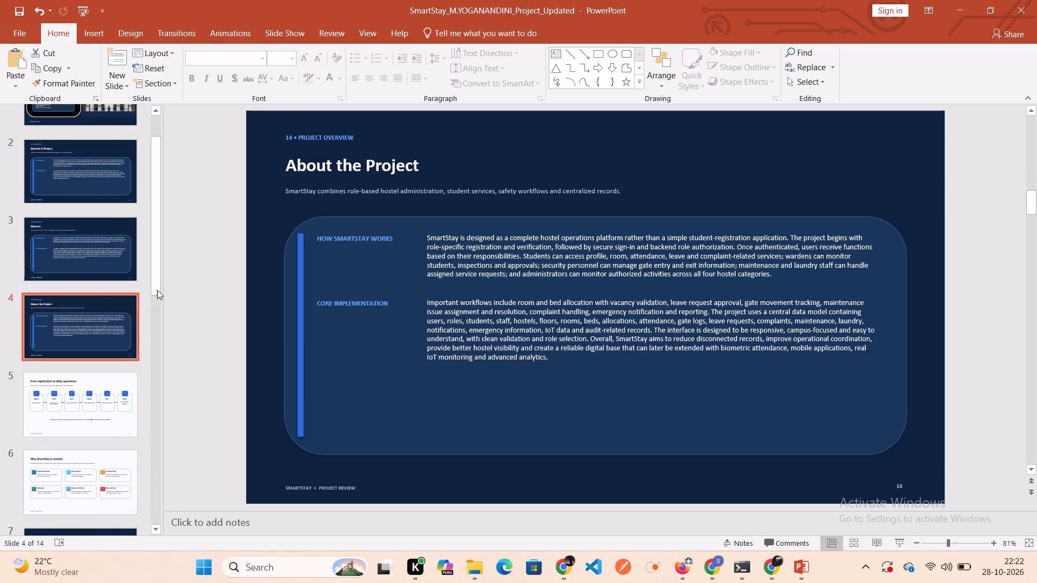
Review the reordered deck slide by slide, from the title slide through the conclusion and back to About the Project.
{"action": "key", "text": "Left"}
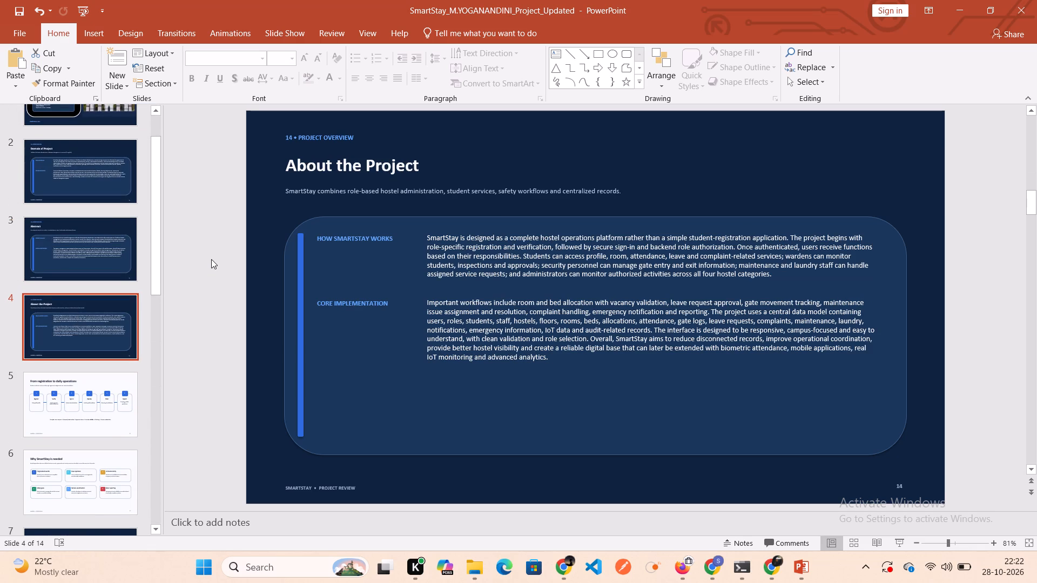
{"action": "key", "text": "Up"}
{"action": "key", "text": "Up"}
{"action": "key", "text": "Up"}
{"action": "key", "text": "Up"}
{"action": "key", "text": "Up"}
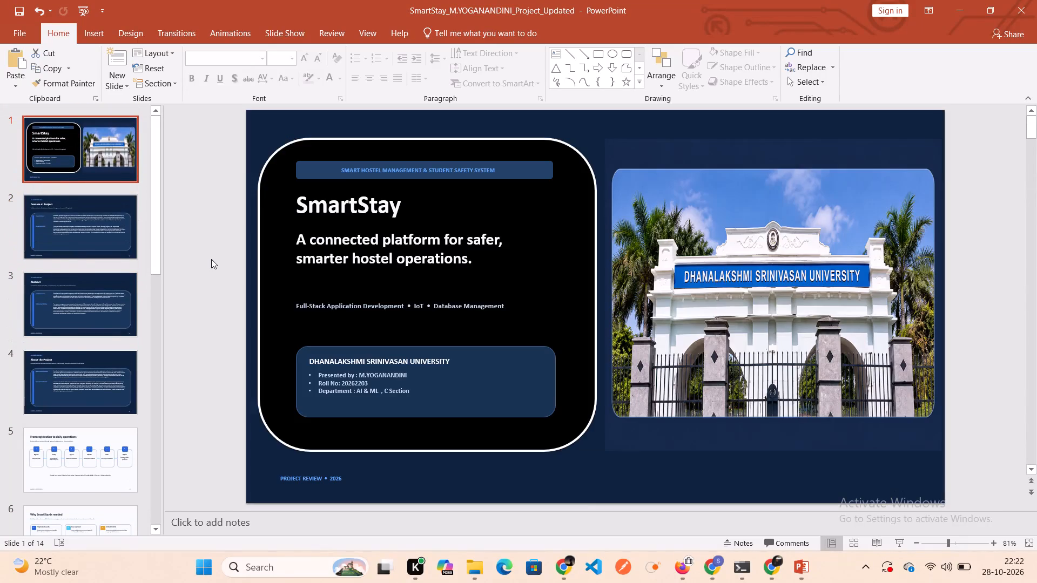
{"action": "key", "text": "Down"}
{"action": "key", "text": "Down"}
{"action": "key", "text": "Down"}
{"action": "key", "text": "Down"}
{"action": "key", "text": "Down"}
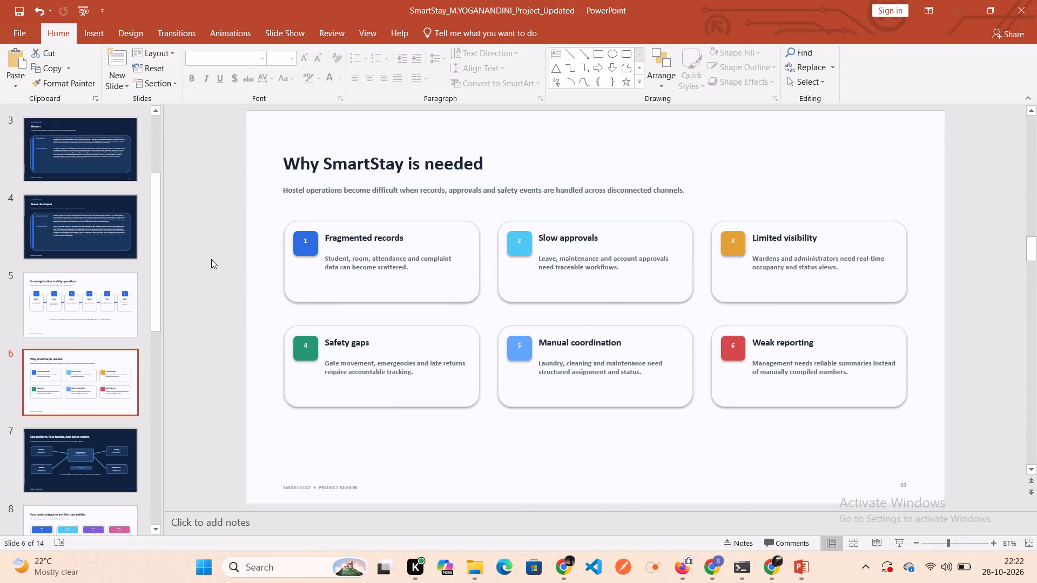
{"action": "key", "text": "Up"}
{"action": "key", "text": "Down"}
{"action": "key", "text": "Down"}
{"action": "key", "text": "Down"}
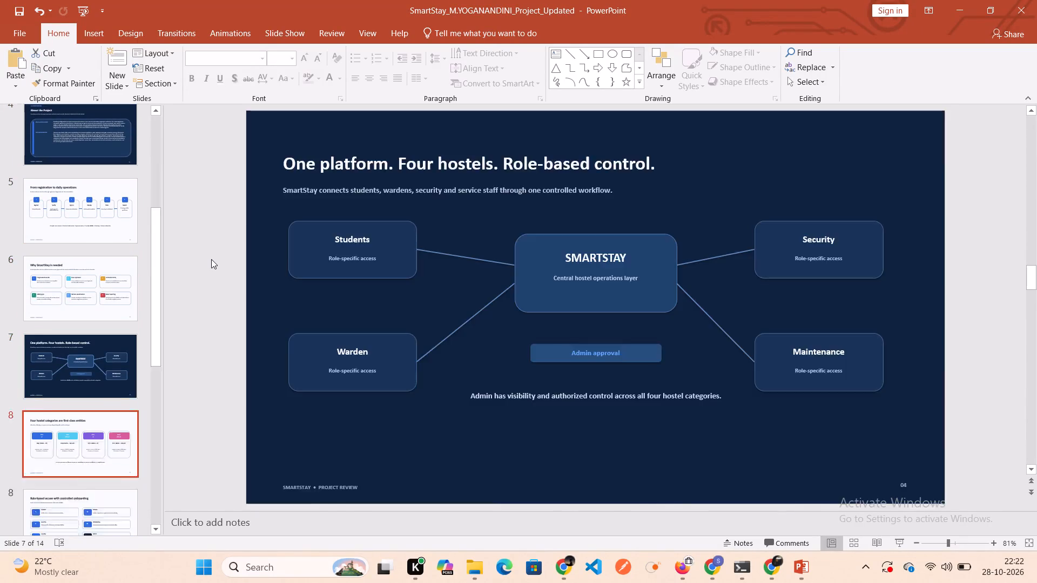
{"action": "key", "text": "Down"}
{"action": "key", "text": "Down"}
{"action": "key", "text": "Down"}
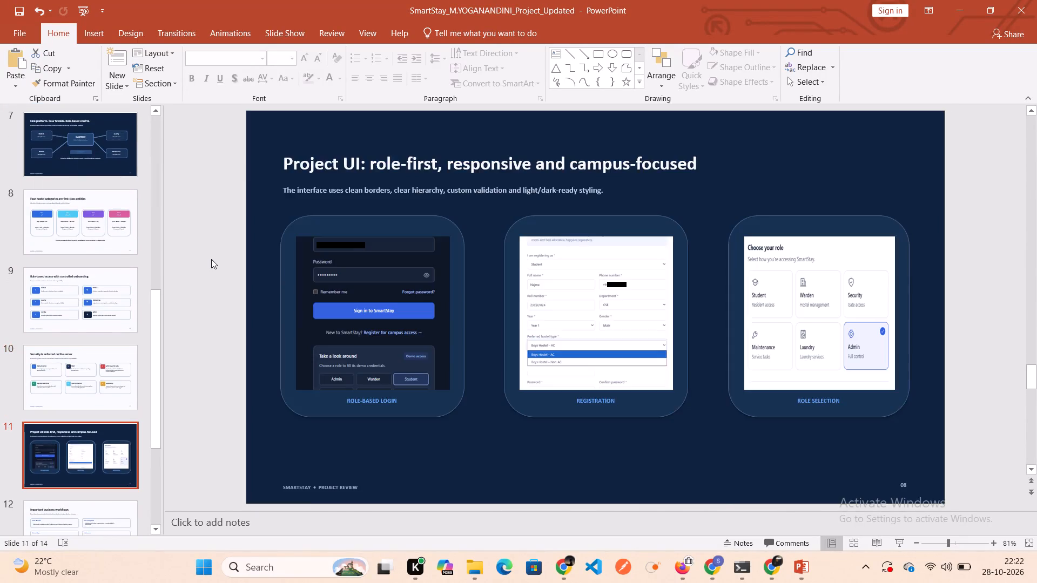
{"action": "key", "text": "Down"}
{"action": "key", "text": "Down"}
{"action": "key", "text": "Down"}
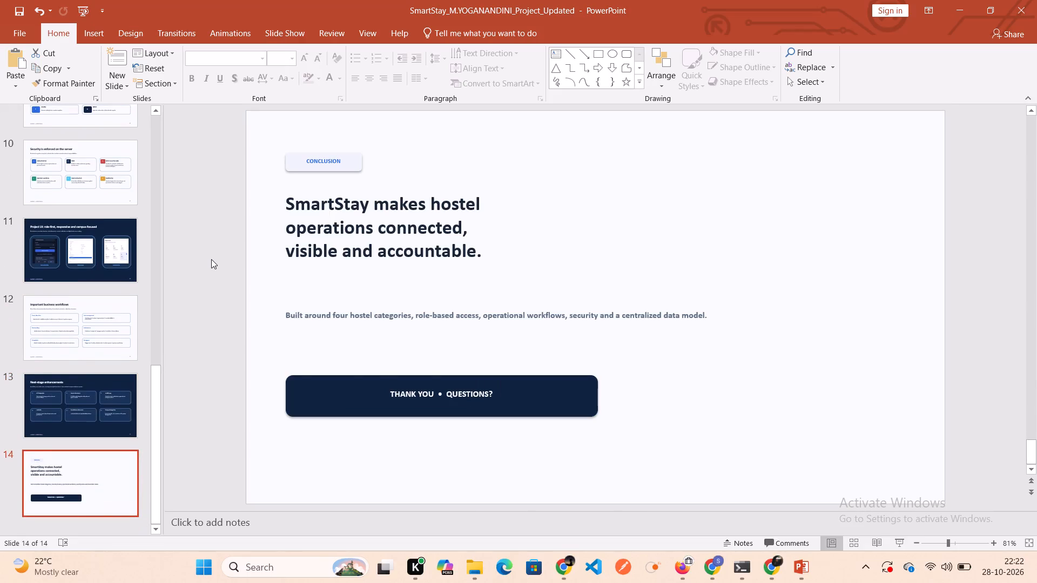
{"action": "key", "text": "Up"}
{"action": "key", "text": "Up"}
{"action": "key", "text": "Up"}
{"action": "key", "text": "Up"}
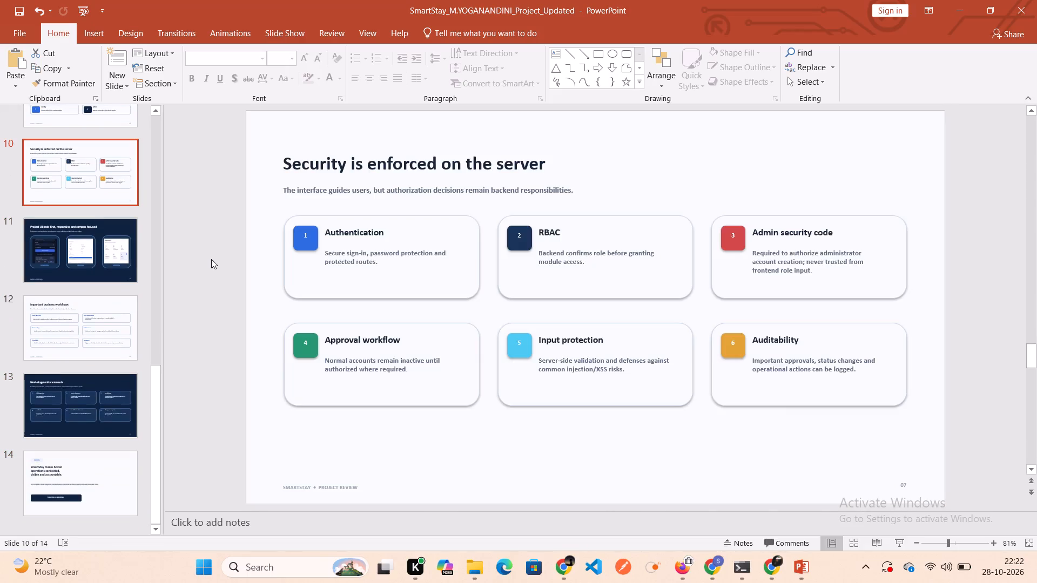
{"action": "key", "text": "Up"}
{"action": "key", "text": "Up"}
{"action": "key", "text": "Up"}
{"action": "key", "text": "Up"}
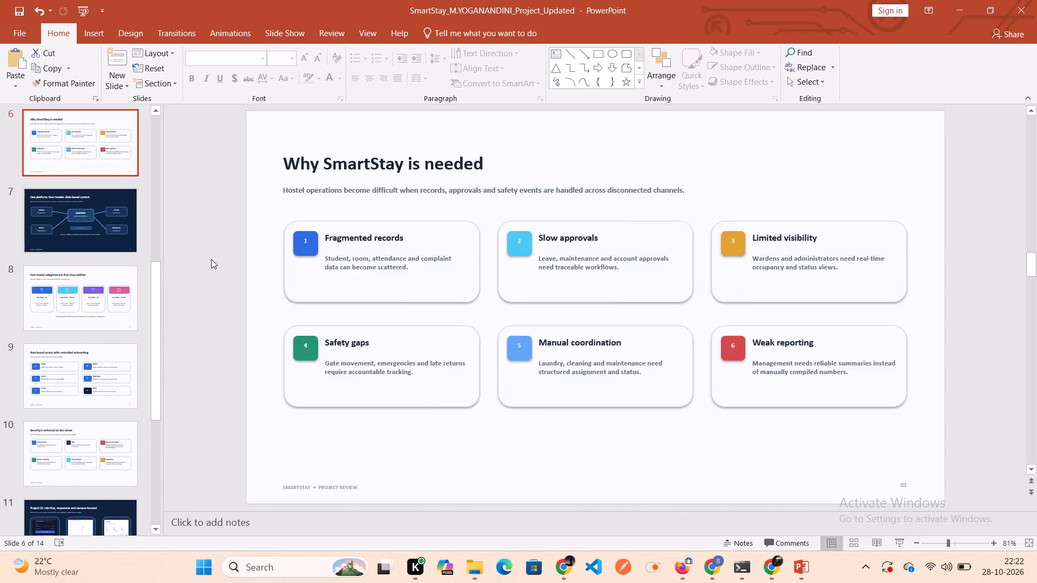
{"action": "key", "text": "Up"}
{"action": "key", "text": "Up"}
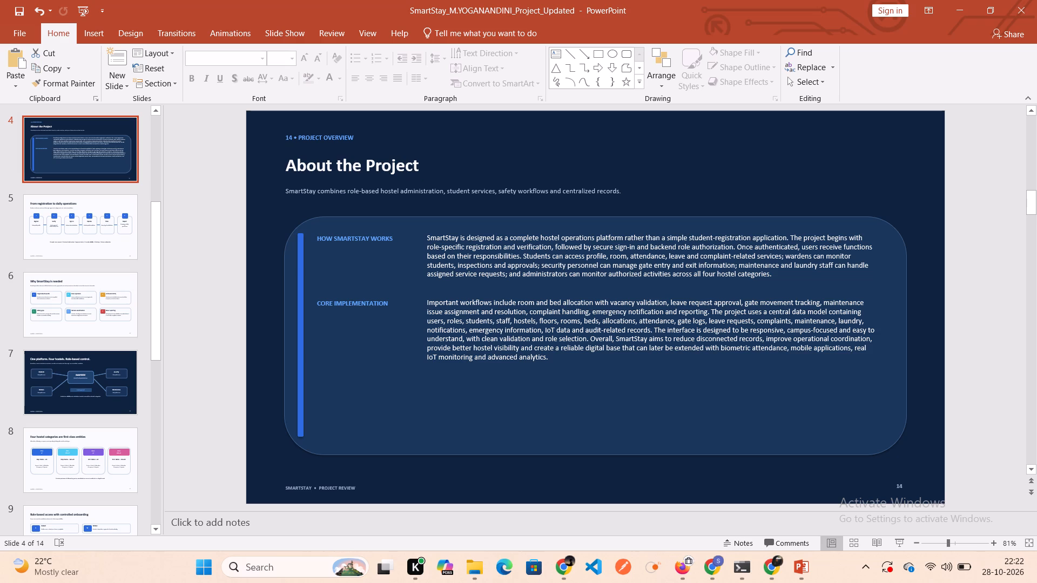
Make both body paragraphs and the subtitle line on the About the Project slide bold.
{"action": "left_click_drag", "start_coordinate": [783, 275], "coordinate": [415, 233]}
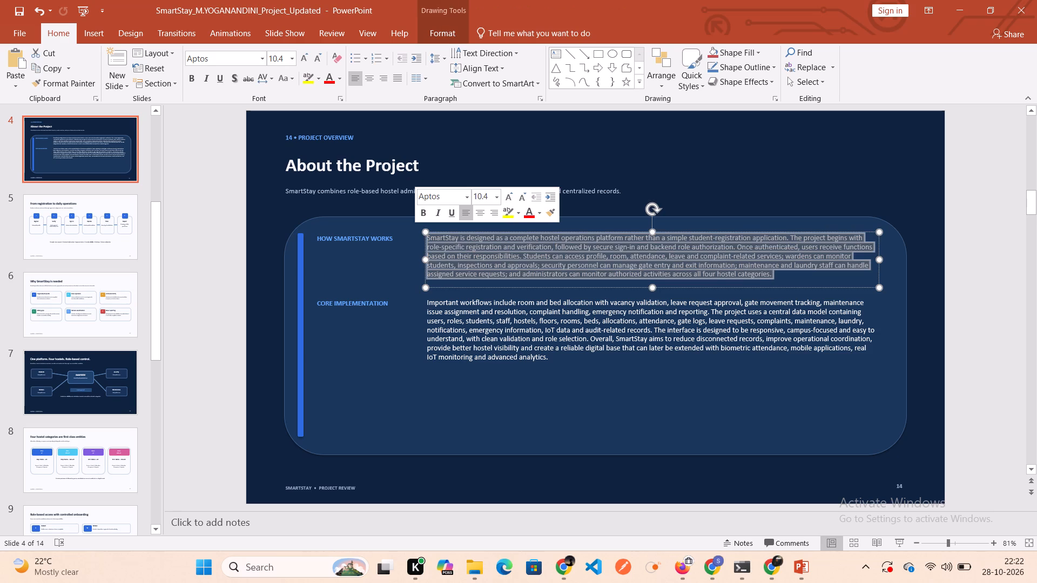
{"action": "left_click", "coordinate": [425, 214]}
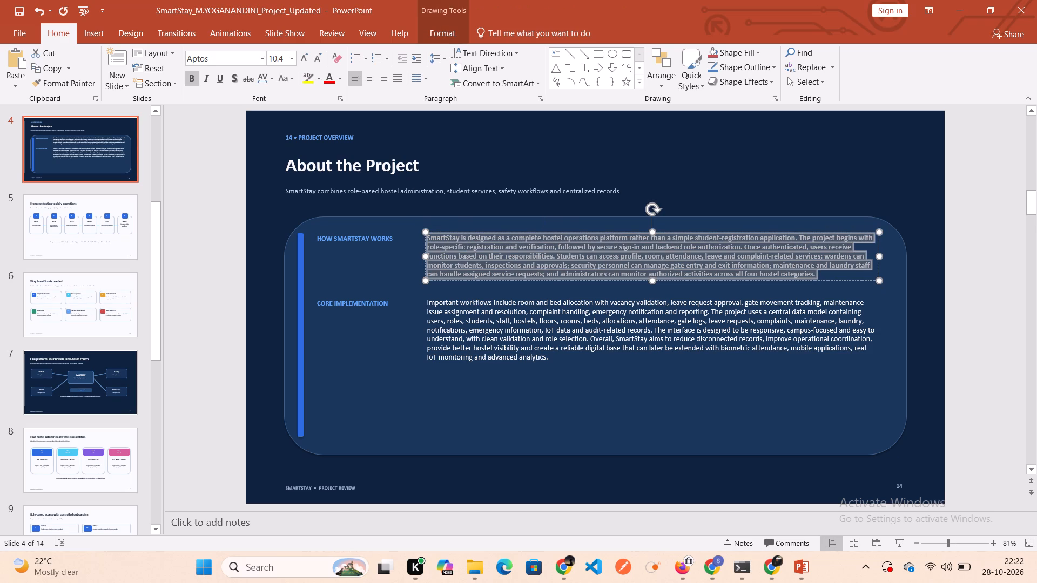
{"action": "left_click", "coordinate": [573, 352]}
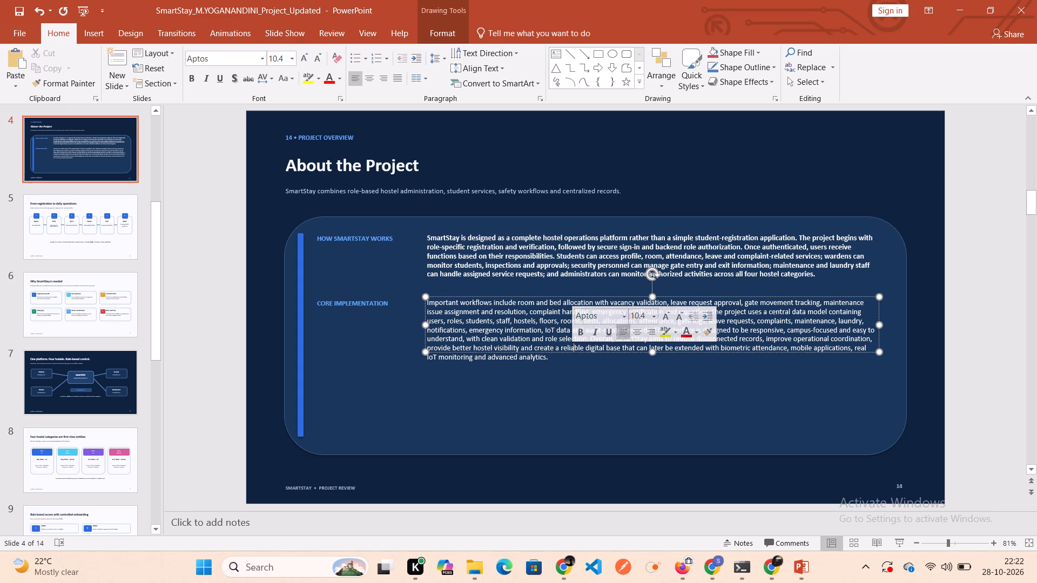
{"action": "left_click", "coordinate": [566, 360]}
{"action": "left_click_drag", "start_coordinate": [566, 360], "coordinate": [413, 292]}
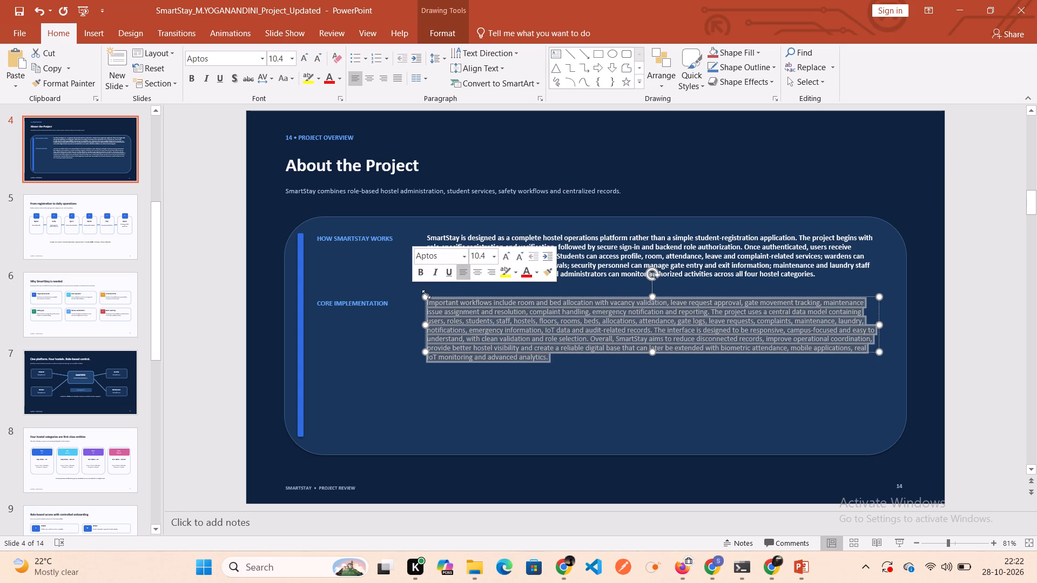
{"action": "left_click", "coordinate": [423, 276]}
{"action": "left_click", "coordinate": [733, 158]}
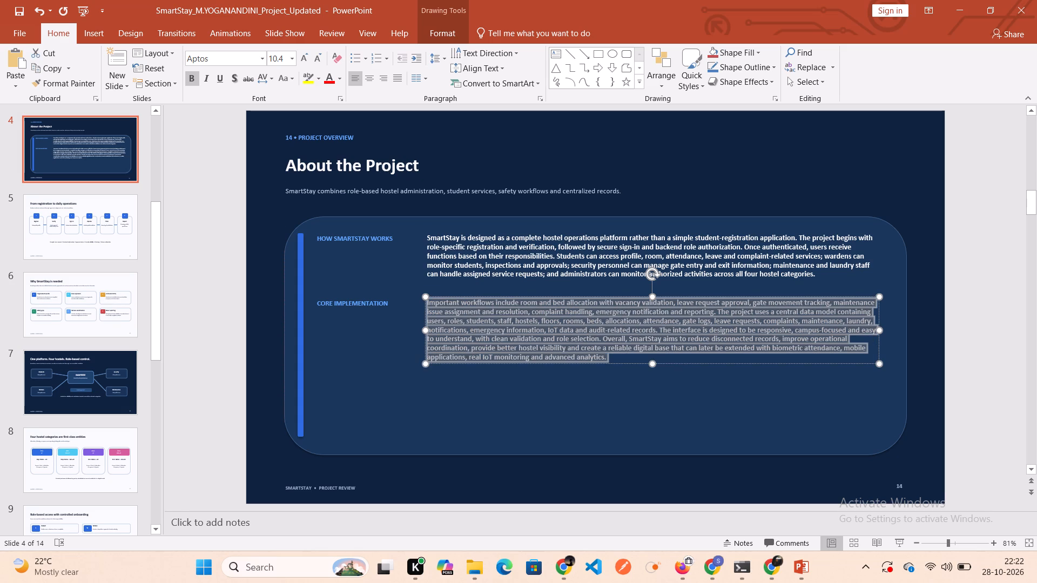
{"action": "left_click", "coordinate": [630, 192]}
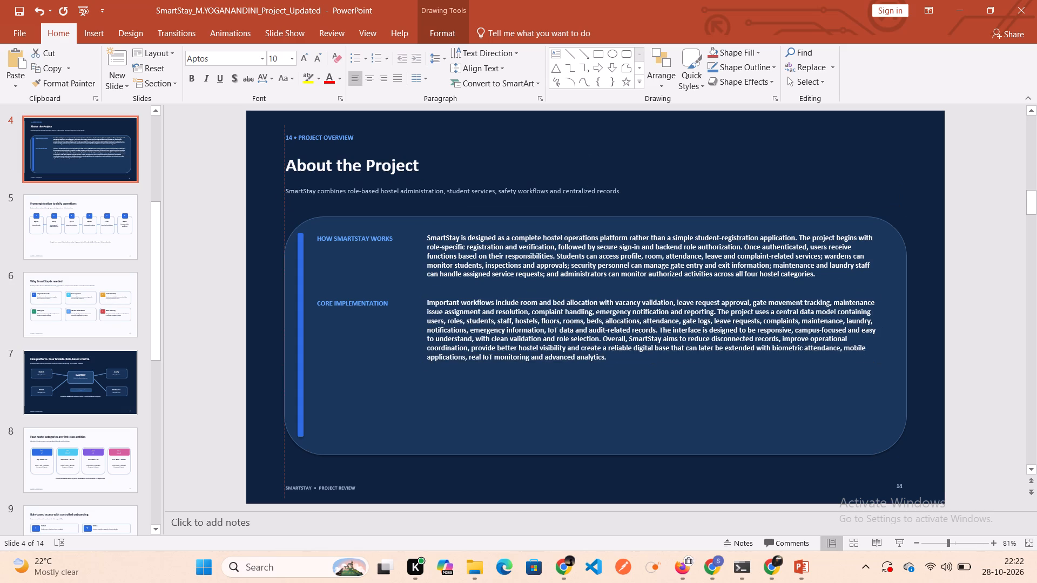
{"action": "left_click", "coordinate": [193, 78]}
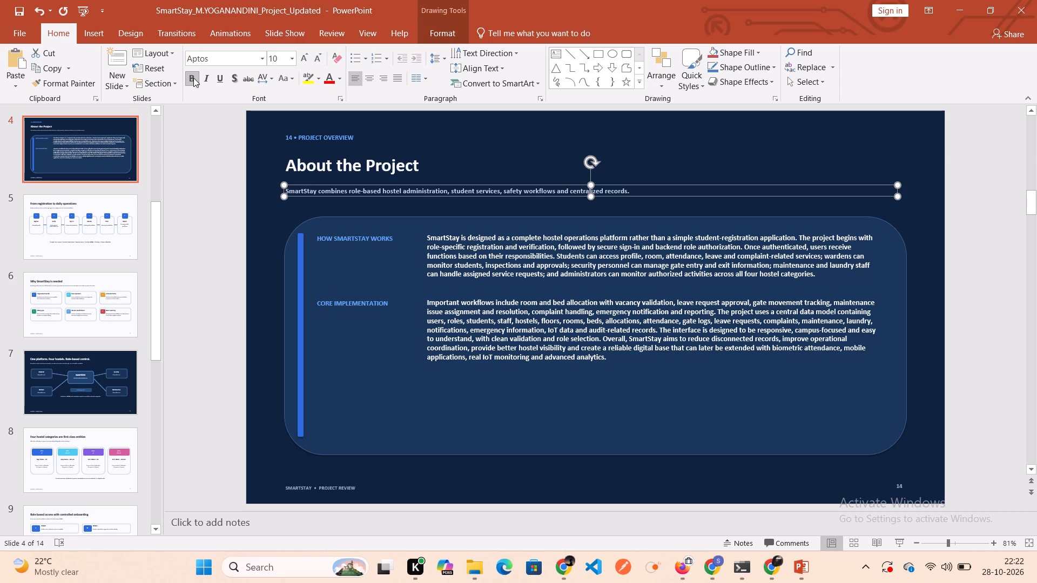
Delete the "14 • PROJECT OVERVIEW" label above the About the Project title.
{"action": "left_click", "coordinate": [352, 136]}
{"action": "left_click", "coordinate": [363, 137]}
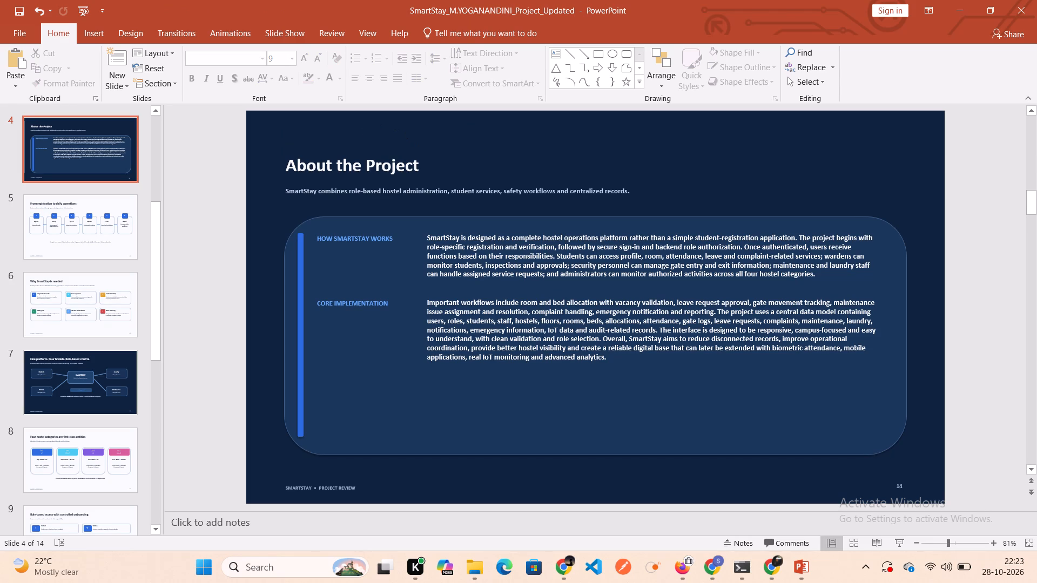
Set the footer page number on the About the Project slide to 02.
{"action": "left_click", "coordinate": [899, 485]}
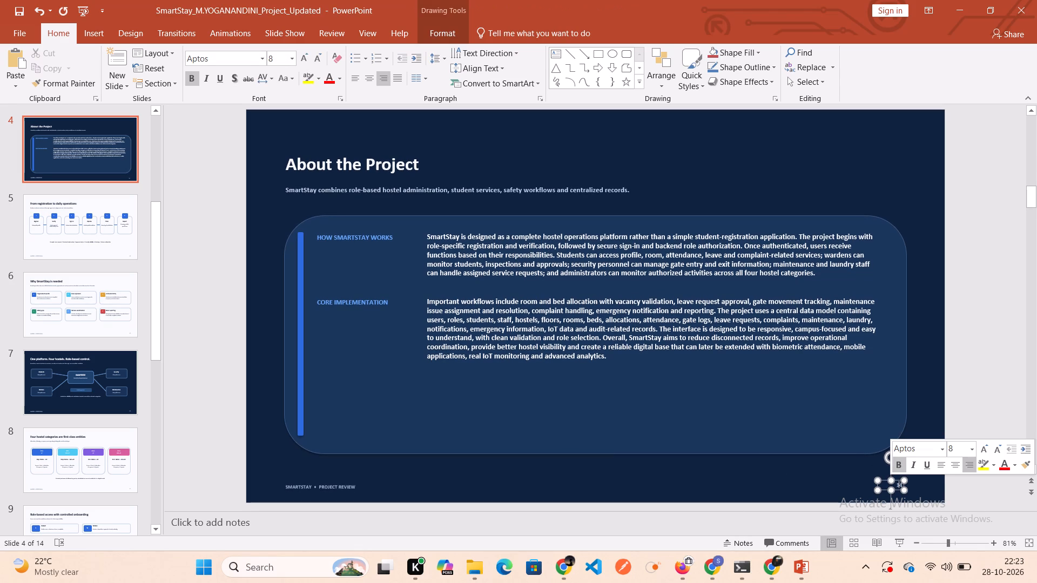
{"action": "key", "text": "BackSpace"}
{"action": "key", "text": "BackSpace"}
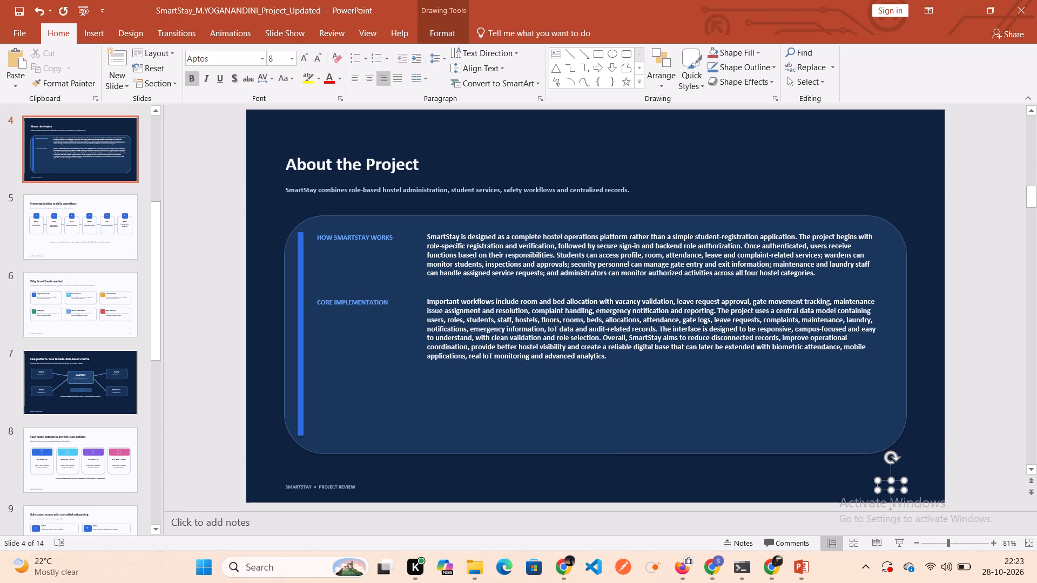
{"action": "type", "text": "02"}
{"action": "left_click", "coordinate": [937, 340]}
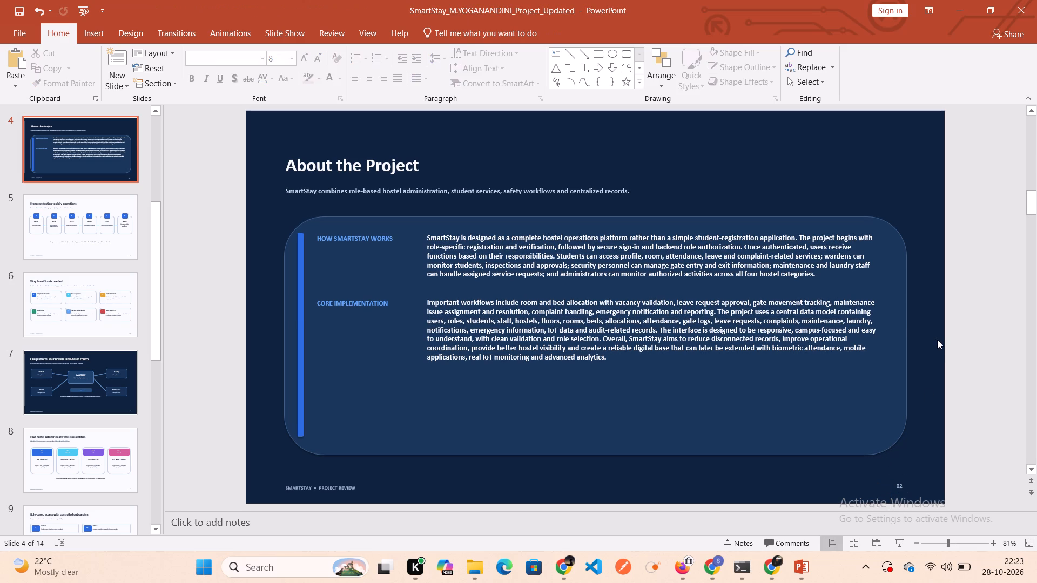
Set the font size of the Core Implementation and How SmartStay Works headings to 10.
{"action": "left_click", "coordinate": [389, 302]}
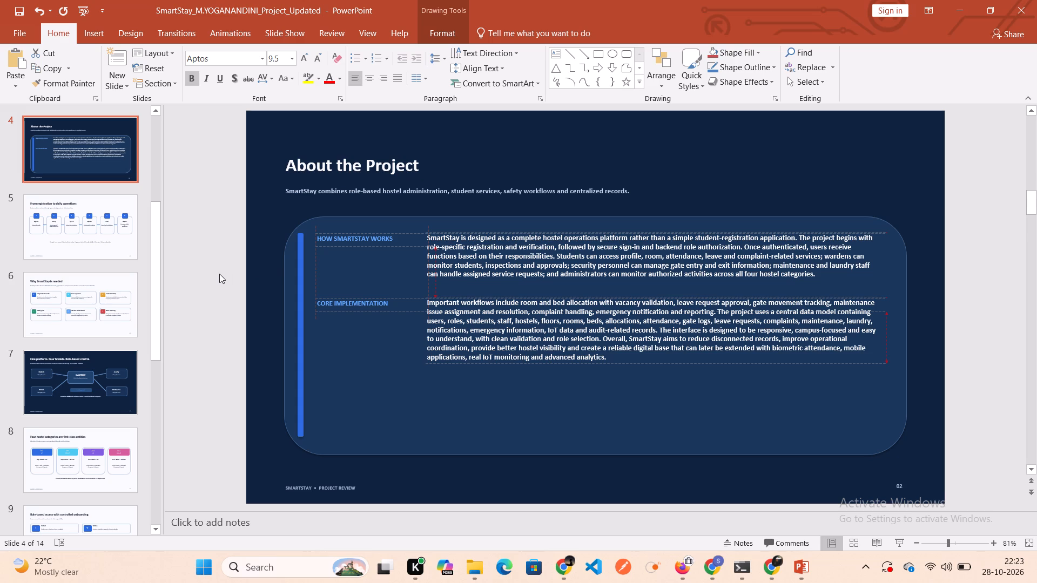
{"action": "left_click", "coordinate": [294, 53]}
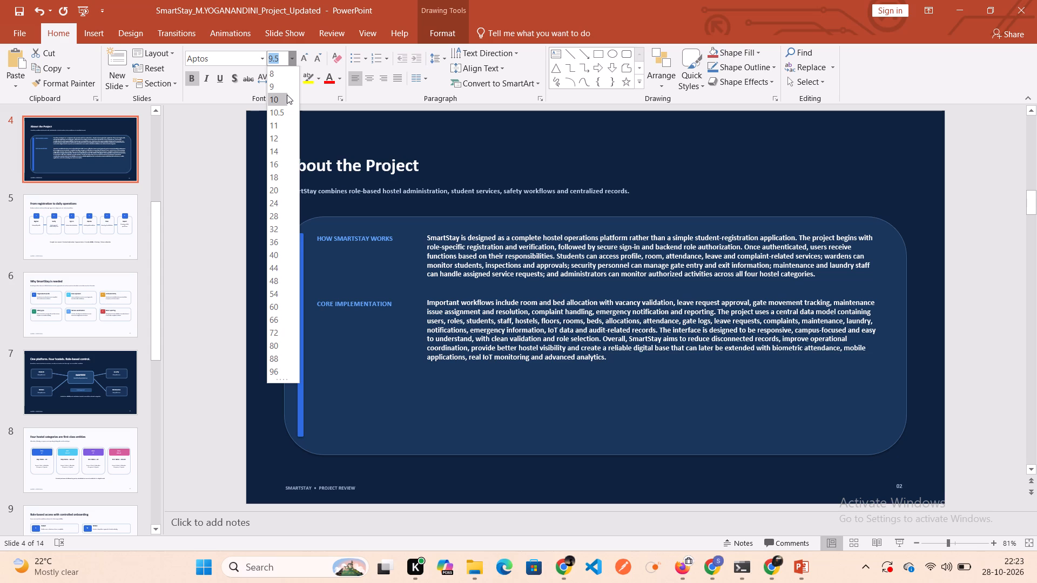
{"action": "left_click", "coordinate": [283, 100]}
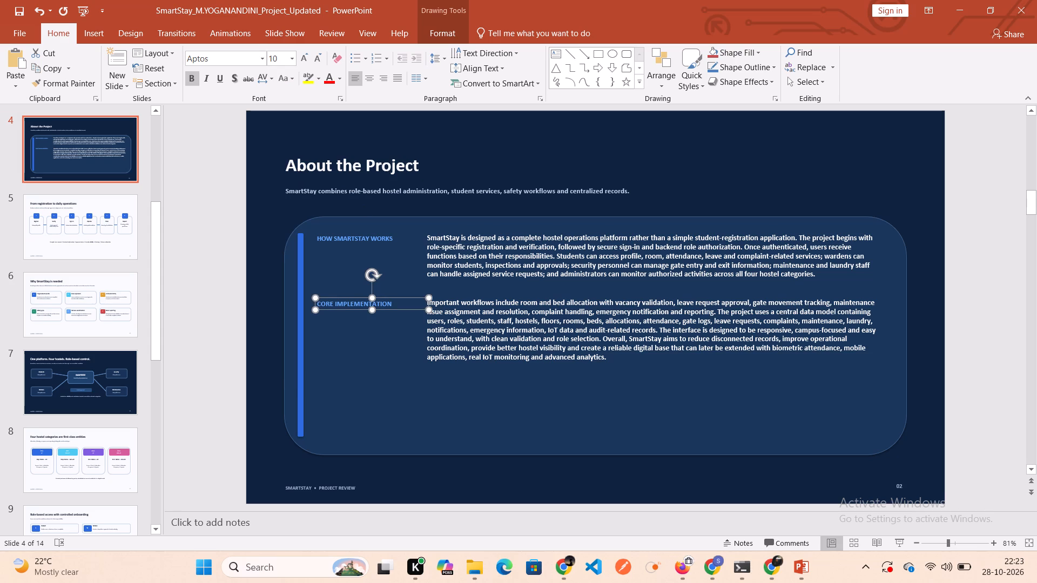
{"action": "left_click", "coordinate": [395, 241]}
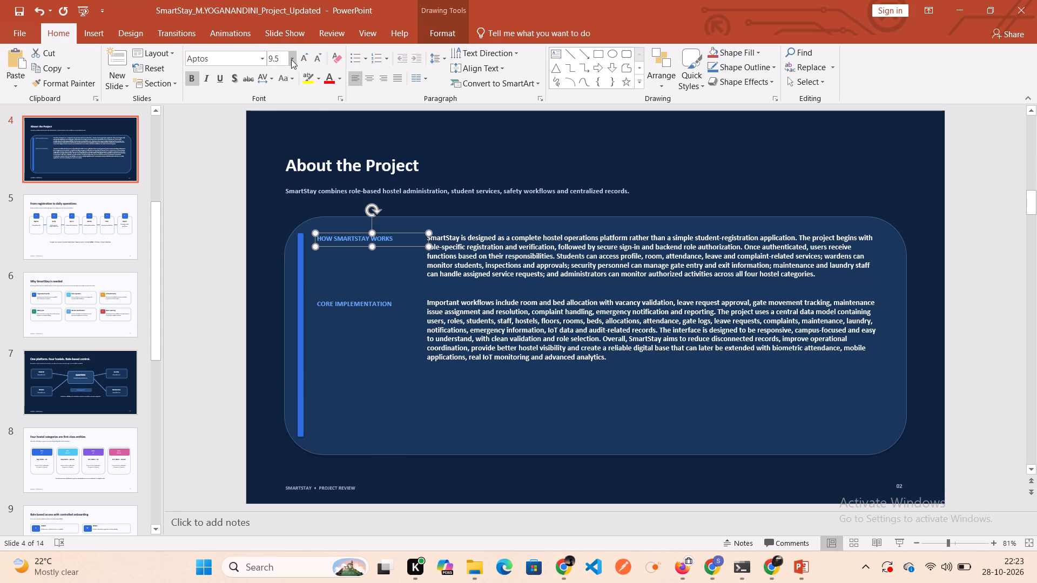
{"action": "left_click", "coordinate": [291, 59]}
{"action": "left_click", "coordinate": [284, 94]}
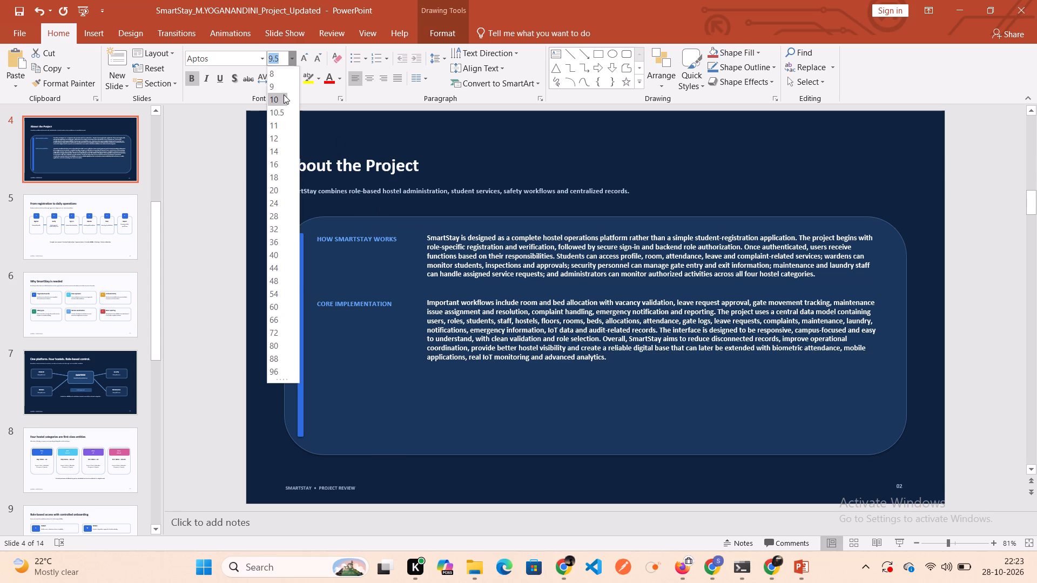
{"action": "left_click", "coordinate": [224, 208]}
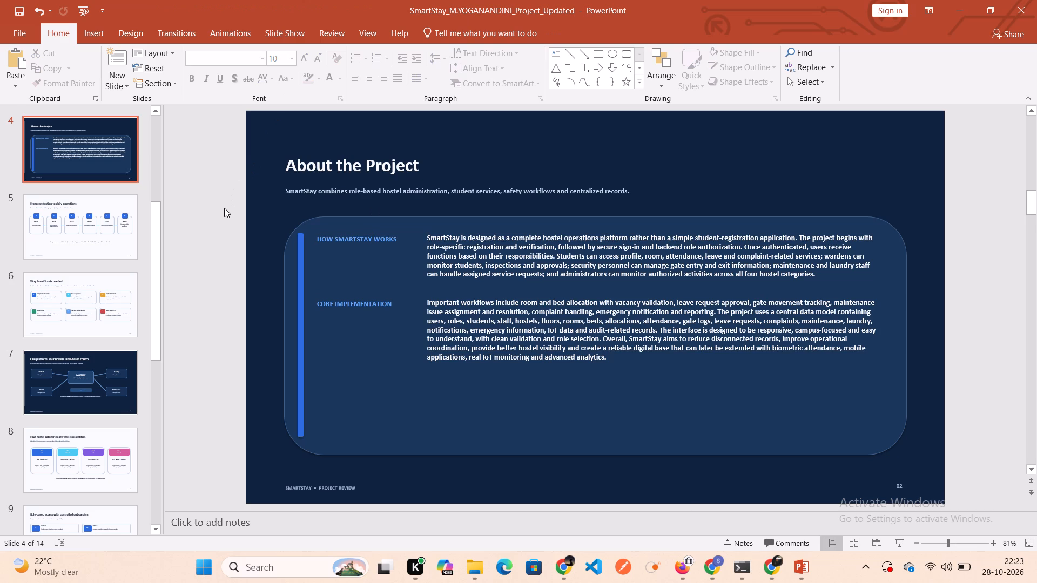
Check the neighbouring slide's numbering and set the footer page number on the About the Project slide to 04.
{"action": "key", "text": "Right"}
{"action": "key", "text": "Left"}
{"action": "key", "text": "Left"}
{"action": "key", "text": "Right"}
{"action": "key", "text": "Right"}
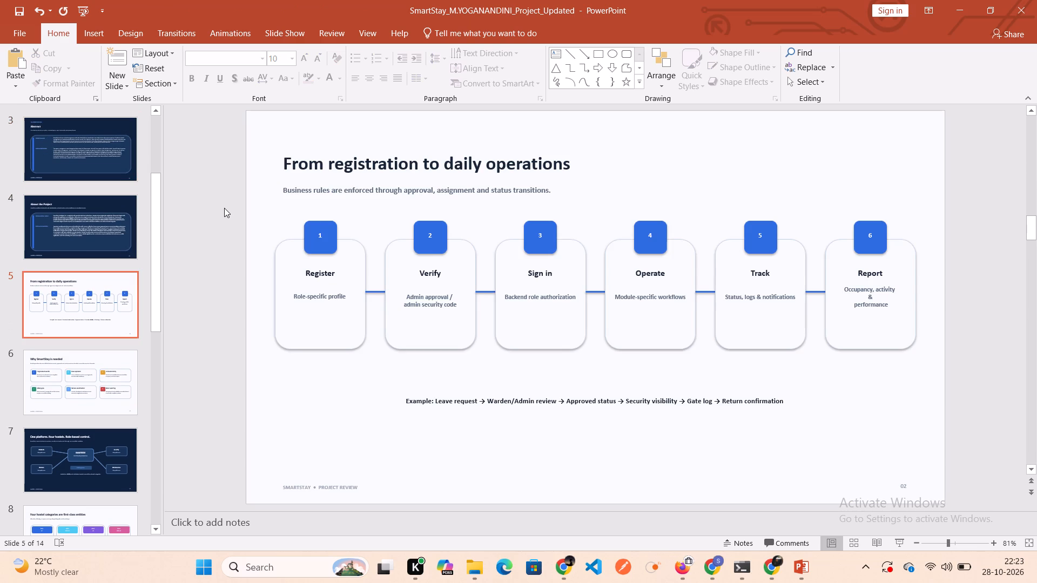
{"action": "key", "text": "Left"}
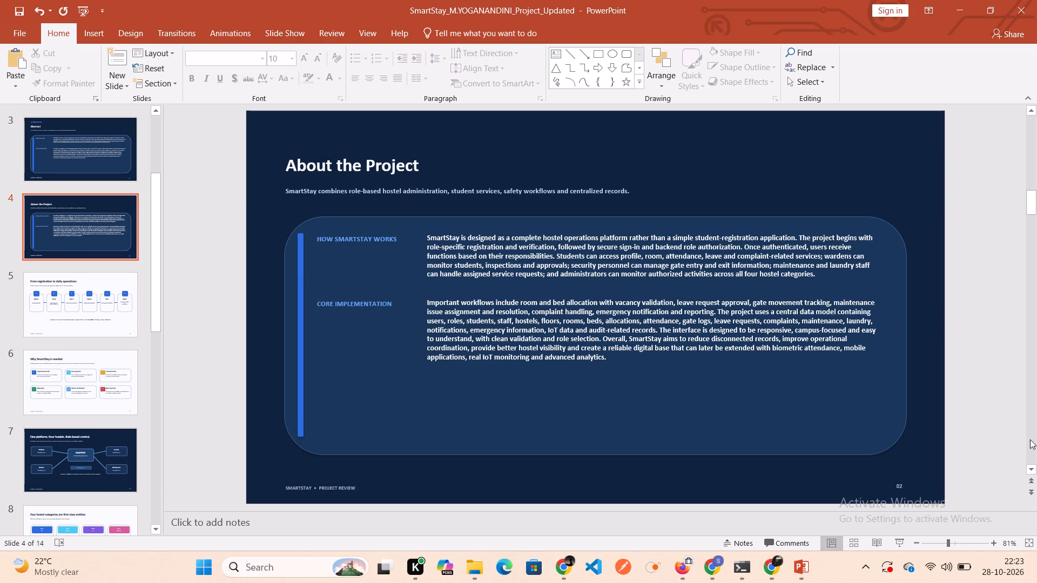
{"action": "left_click", "coordinate": [904, 486]}
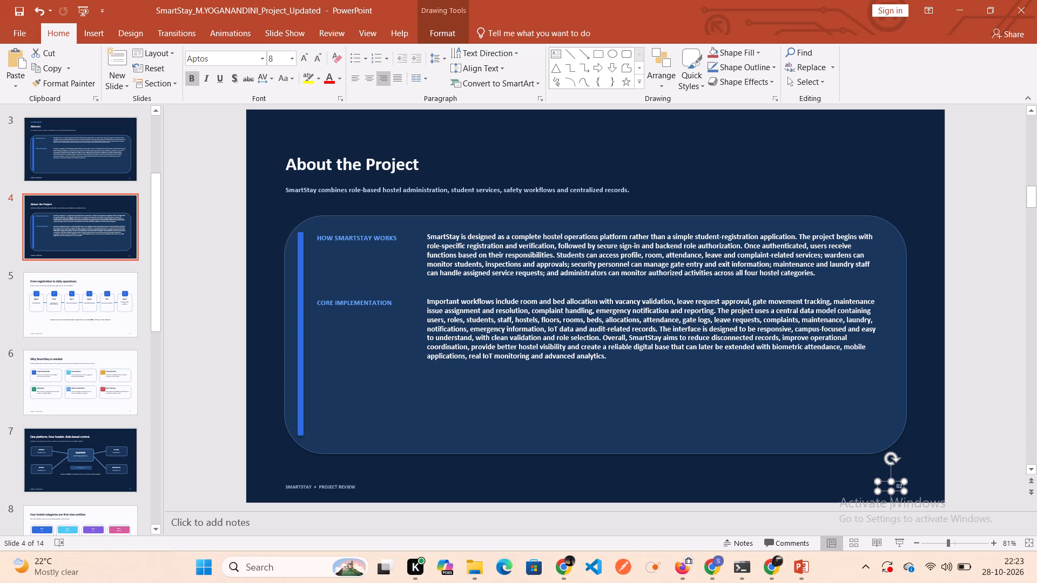
{"action": "left_click", "coordinate": [898, 482]}
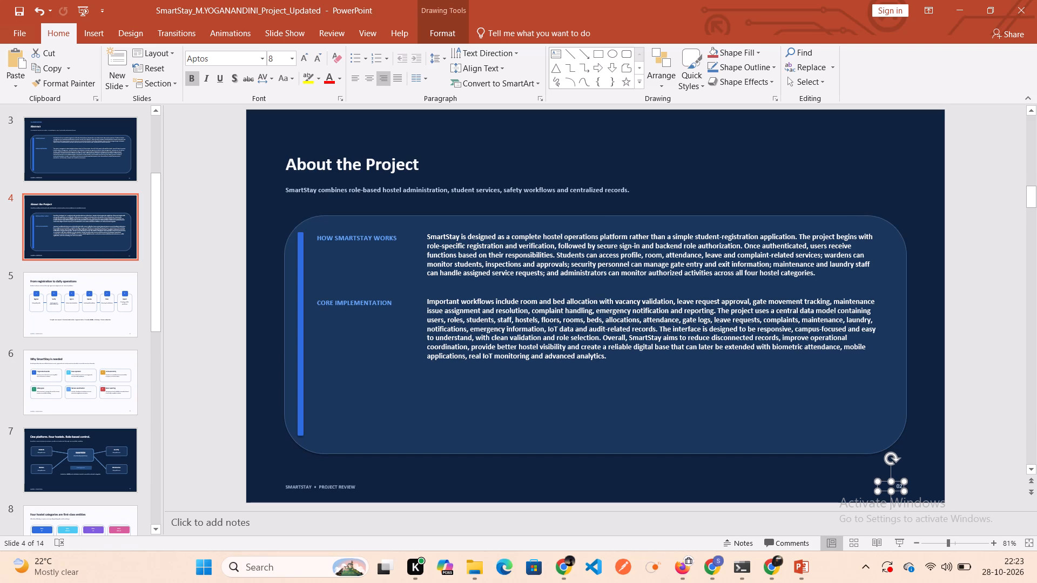
{"action": "left_click", "coordinate": [898, 484]}
{"action": "key", "text": "Right"}
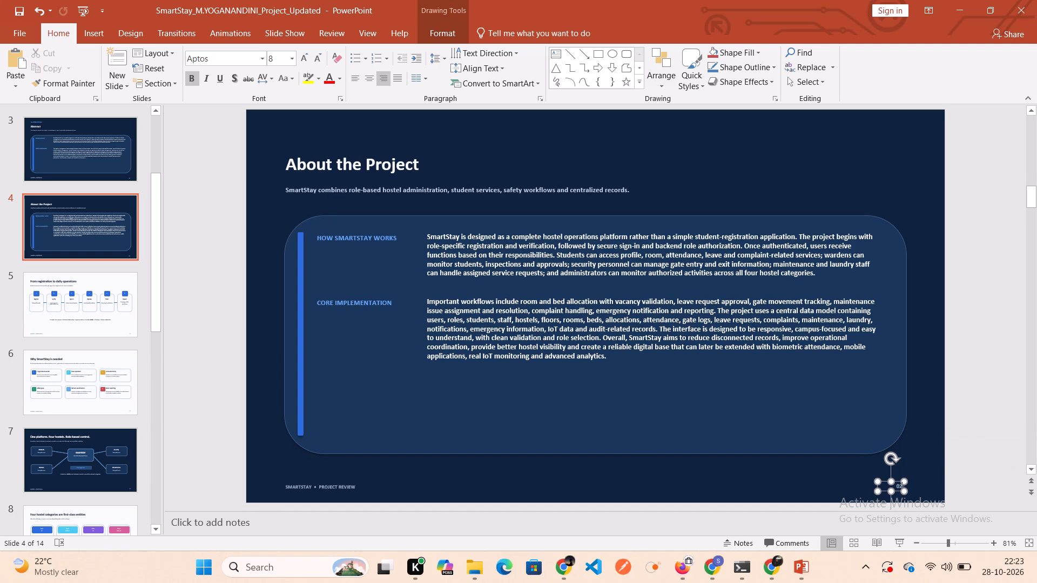
{"action": "key", "text": "BackSpace"}
{"action": "key", "text": "4"}
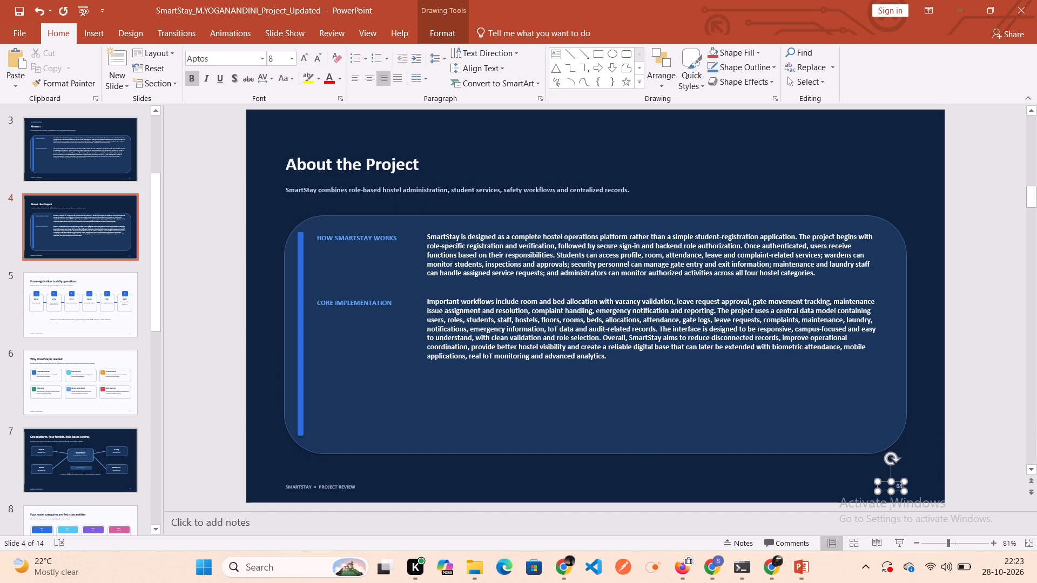
{"action": "left_click", "coordinate": [187, 234]}
{"action": "scroll", "coordinate": [111, 207], "scroll_direction": "up", "scroll_amount": 4}
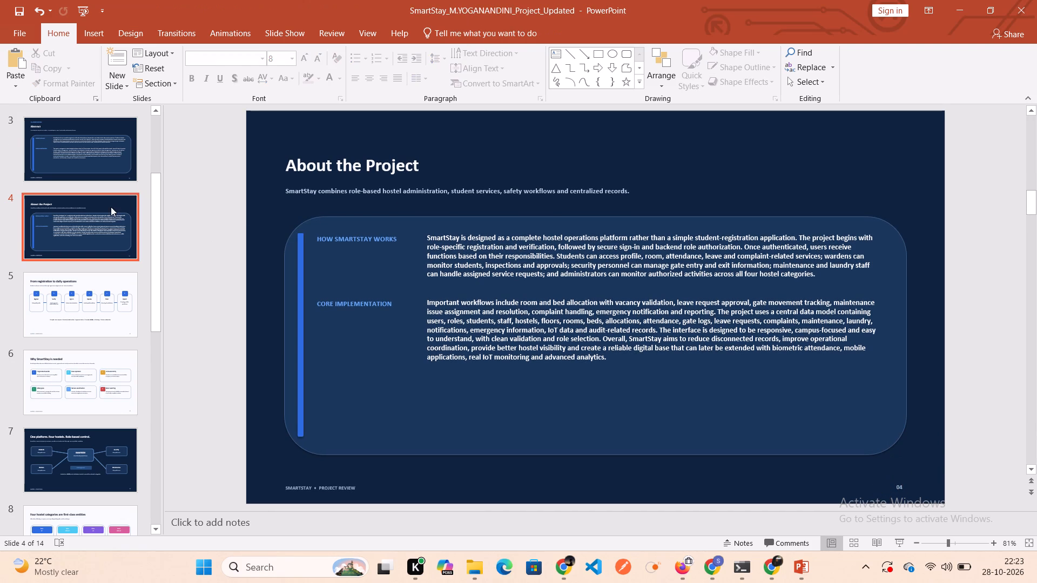
Delete the "12 • PROJECT OVERVIEW" label above the Domain of Project title.
{"action": "scroll", "coordinate": [111, 207], "scroll_direction": "up", "scroll_amount": 4}
{"action": "left_click", "coordinate": [96, 242]}
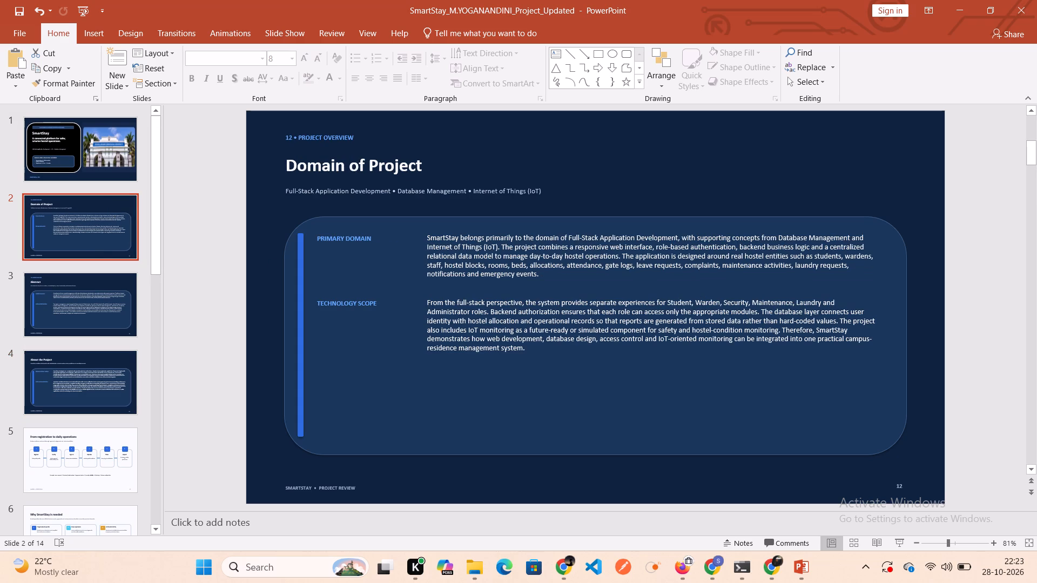
{"action": "left_click", "coordinate": [373, 138]}
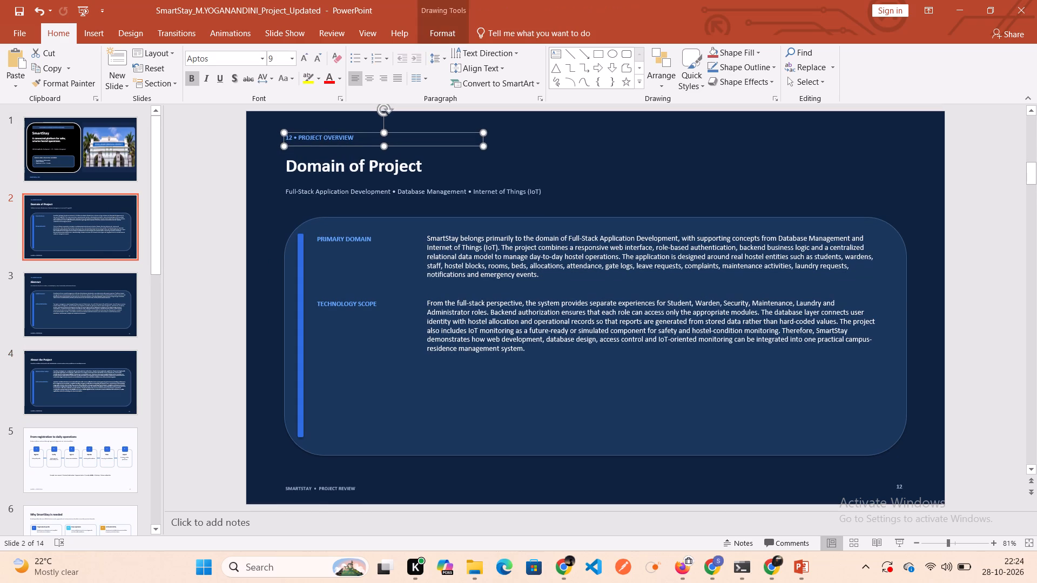
{"action": "key", "text": "Delete"}
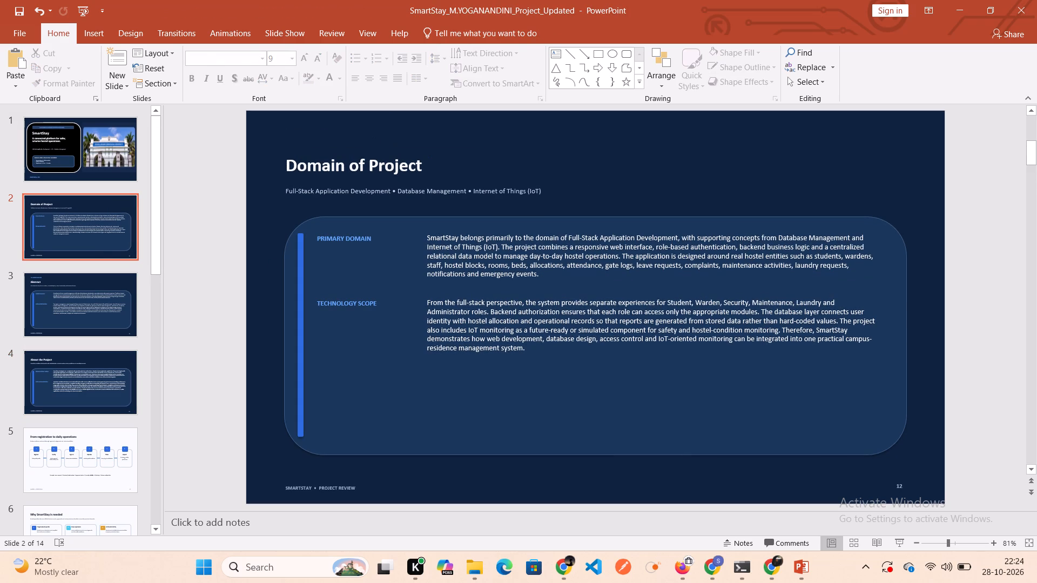
Make the subtitle and the Primary Domain paragraph on the Domain of Project slide bold.
{"action": "left_click", "coordinate": [568, 198]}
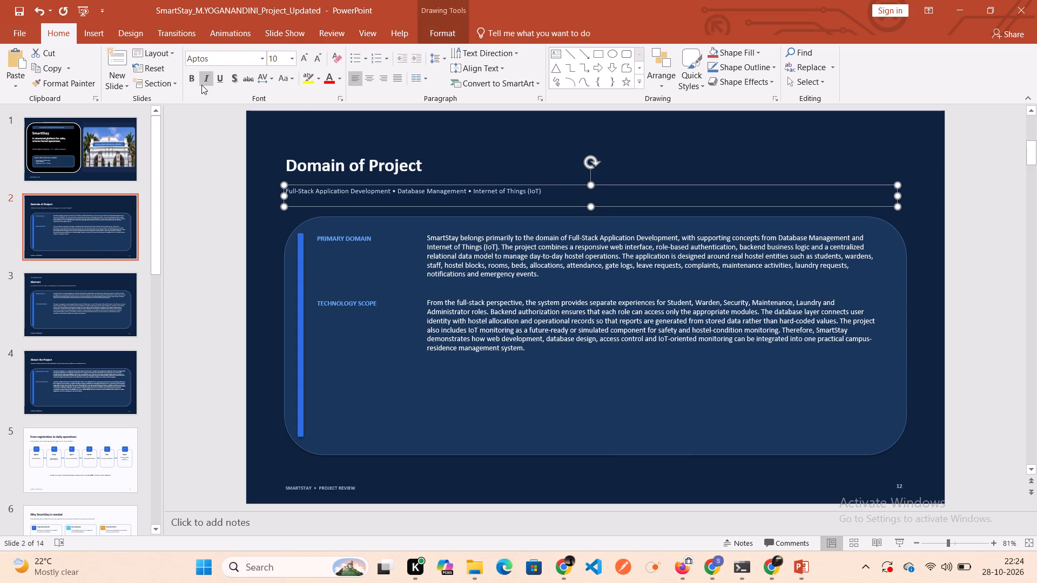
{"action": "left_click", "coordinate": [188, 82]}
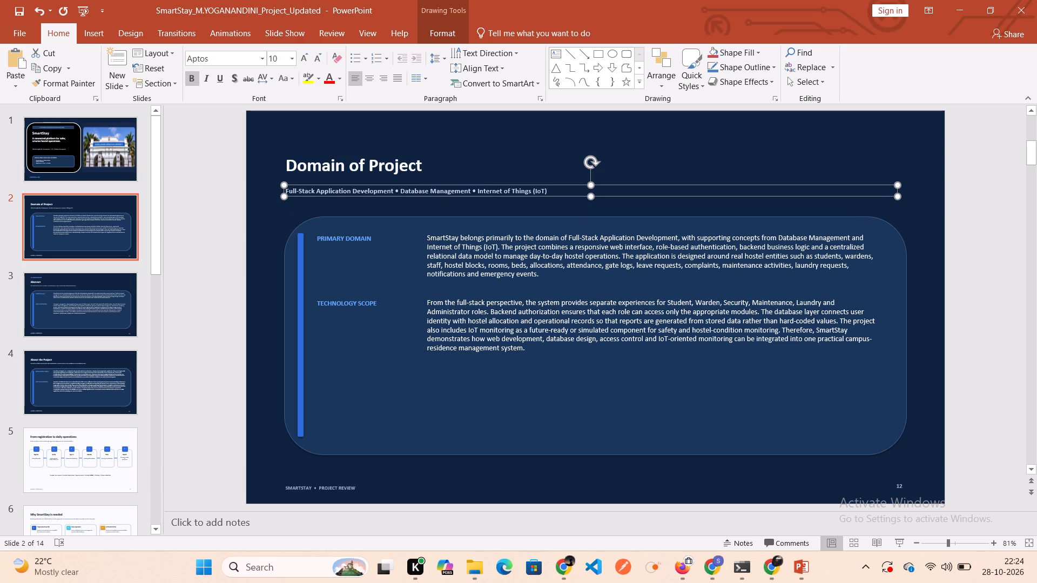
{"action": "left_click", "coordinate": [560, 274]}
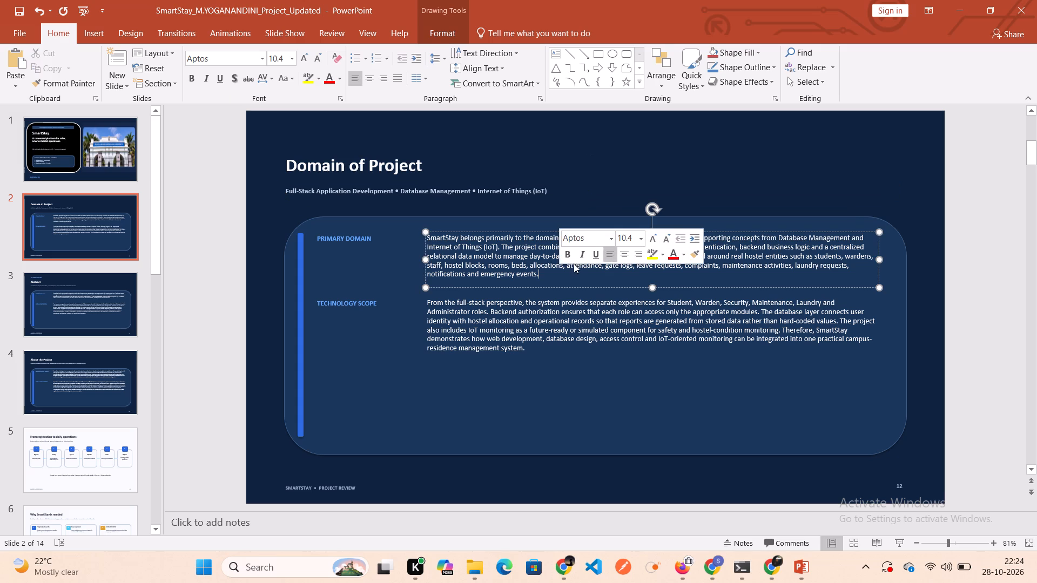
{"action": "left_click", "coordinate": [566, 256]}
{"action": "left_click", "coordinate": [566, 256]}
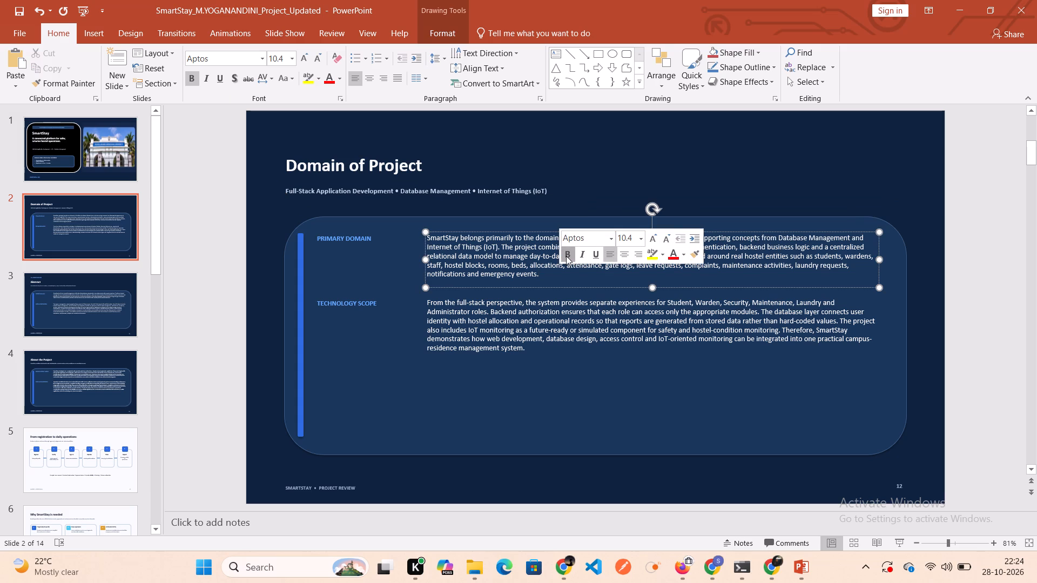
{"action": "left_click", "coordinate": [566, 256]}
{"action": "left_click", "coordinate": [566, 256]}
{"action": "left_click", "coordinate": [591, 274]}
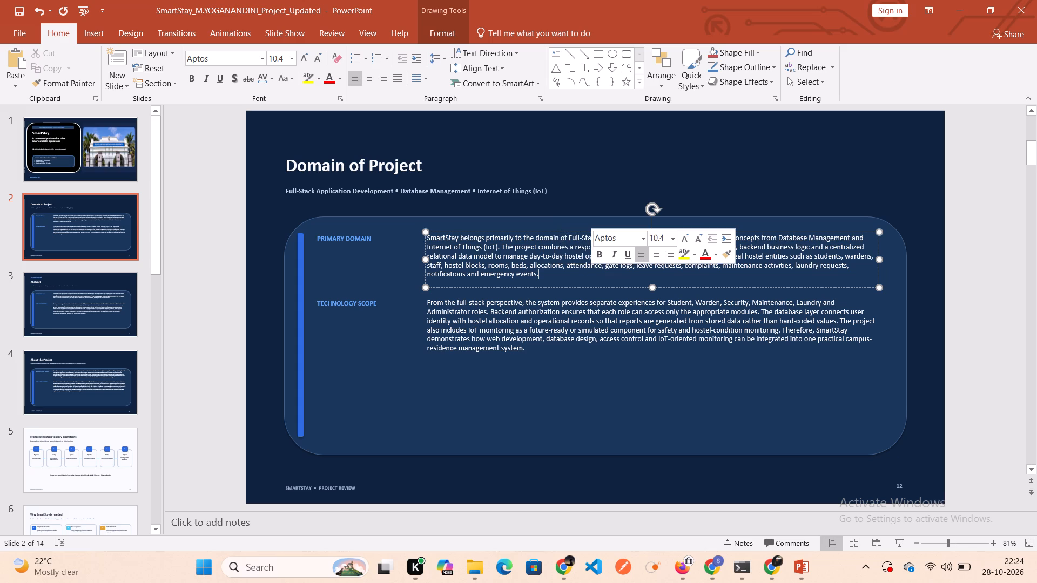
{"action": "left_click", "coordinate": [682, 282]}
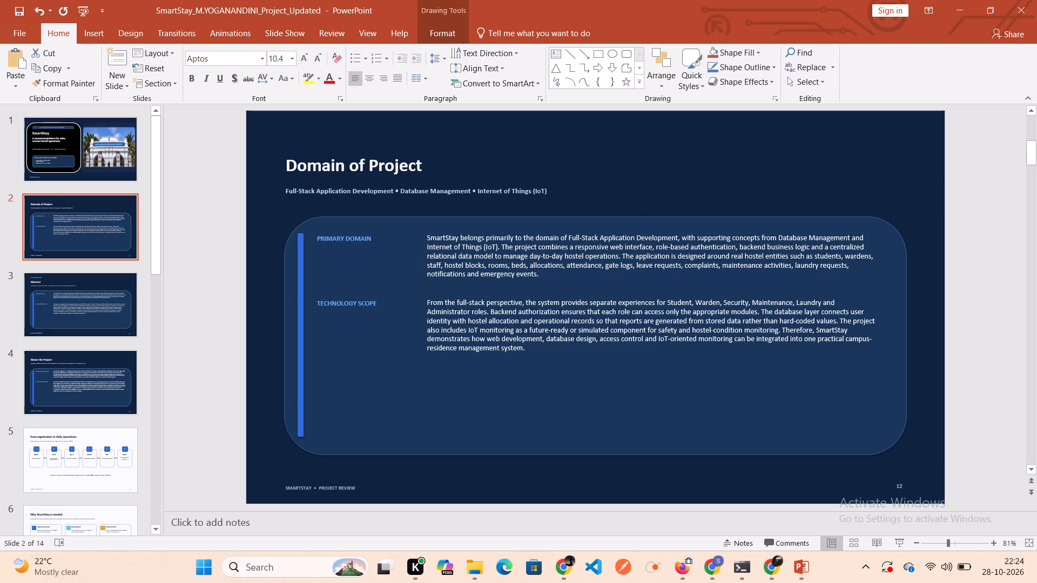
{"action": "left_click", "coordinate": [190, 77]}
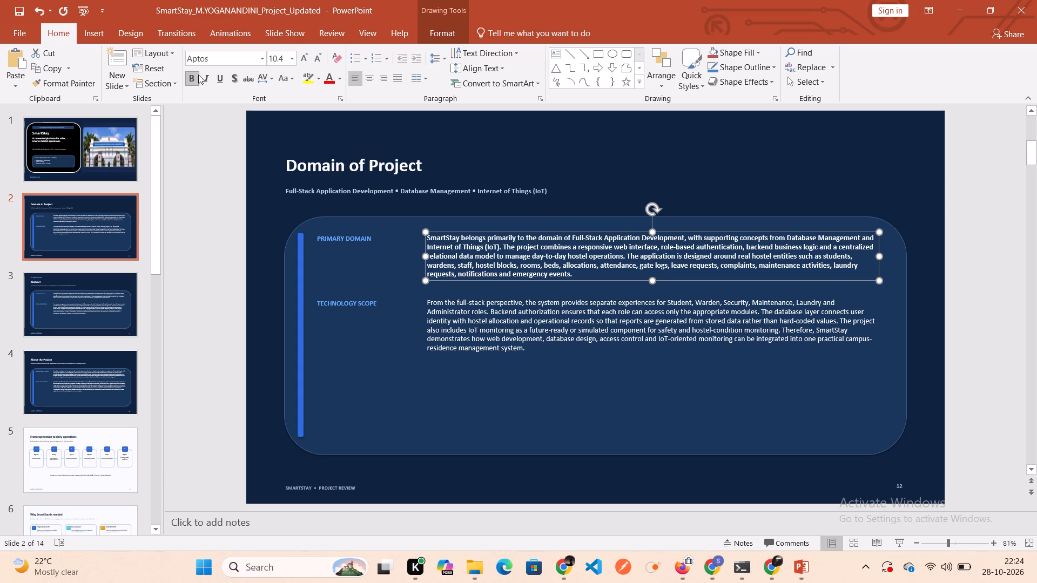
Set the font size of the Primary Domain and Technology Scope headings to 10.5.
{"action": "left_click", "coordinate": [385, 241]}
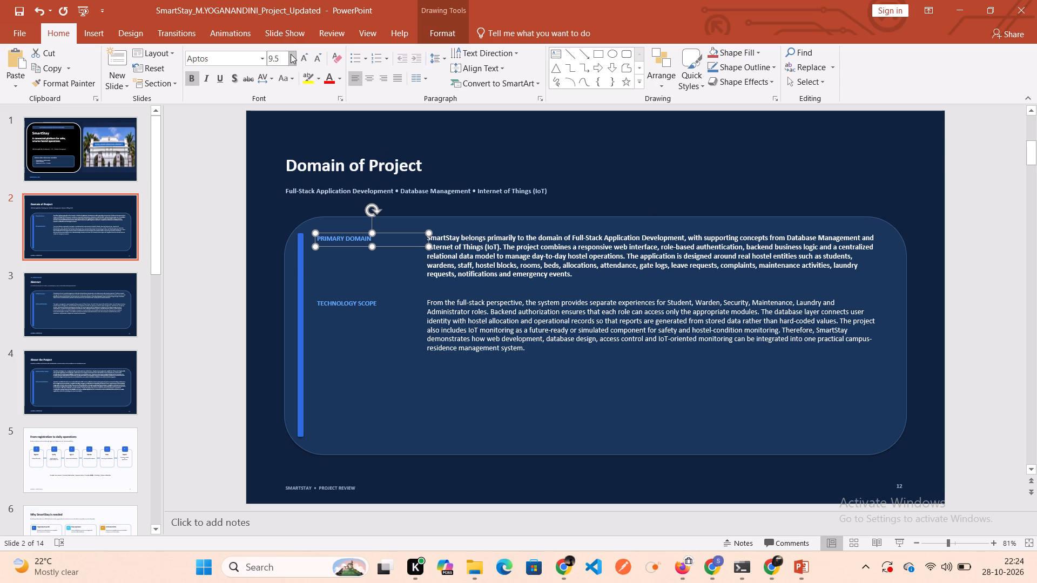
{"action": "left_click", "coordinate": [291, 54]}
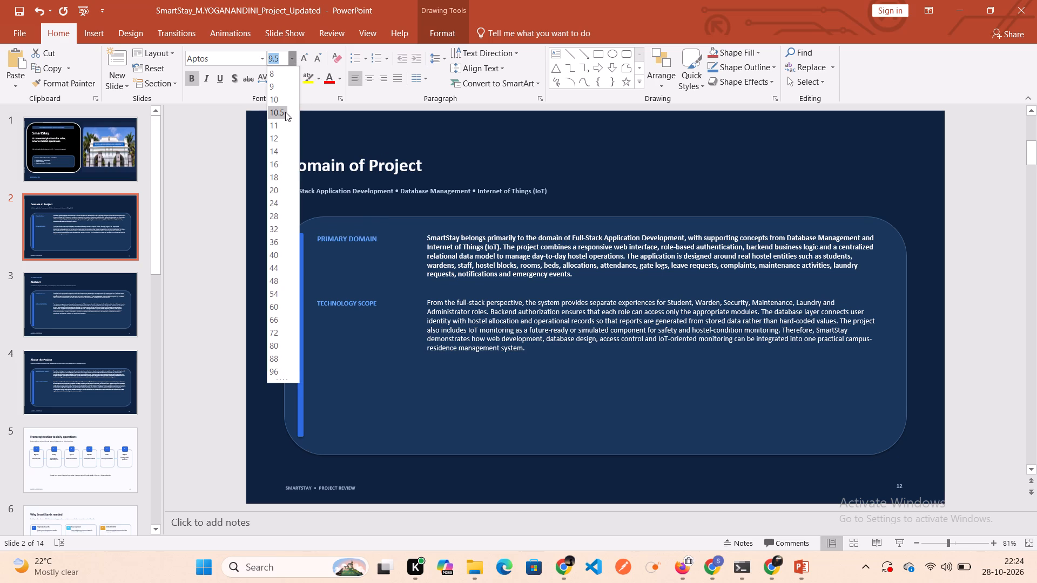
{"action": "left_click", "coordinate": [285, 112]}
{"action": "left_click", "coordinate": [403, 304]}
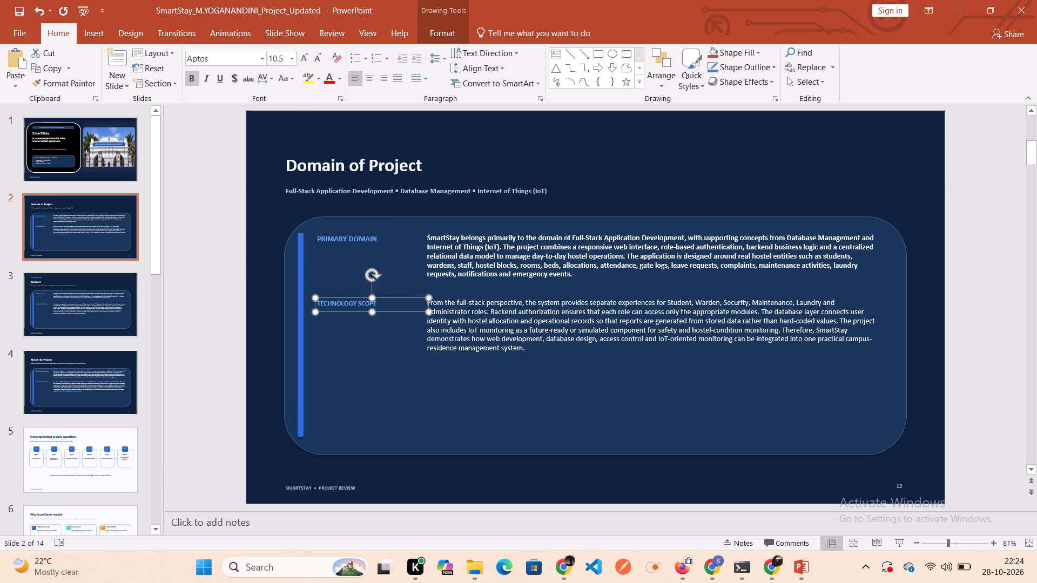
{"action": "left_click", "coordinate": [292, 60]}
{"action": "left_click", "coordinate": [286, 114]}
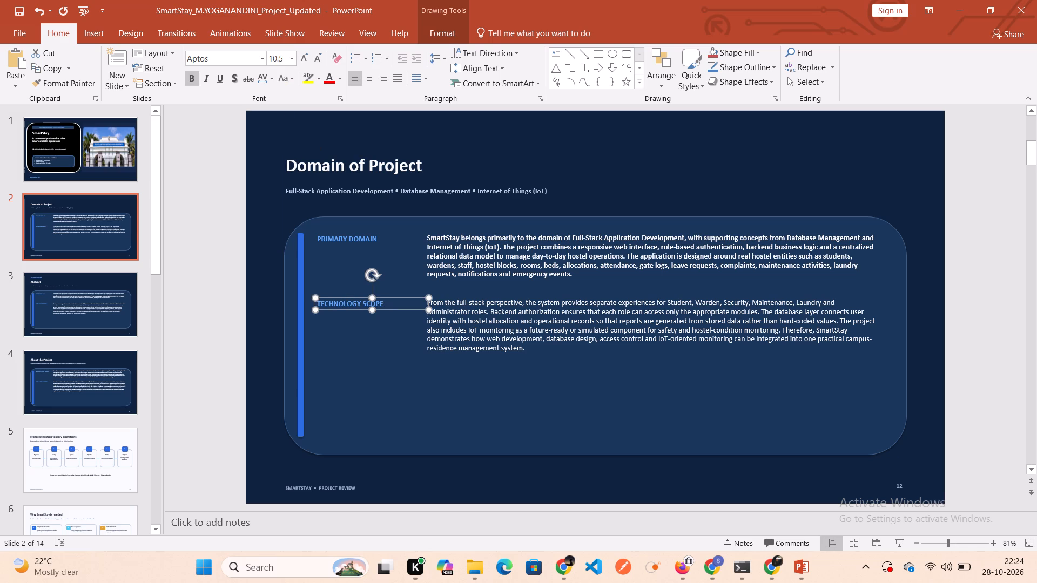
Make the Technology Scope paragraph on the Domain of Project slide bold.
{"action": "left_click", "coordinate": [570, 350]}
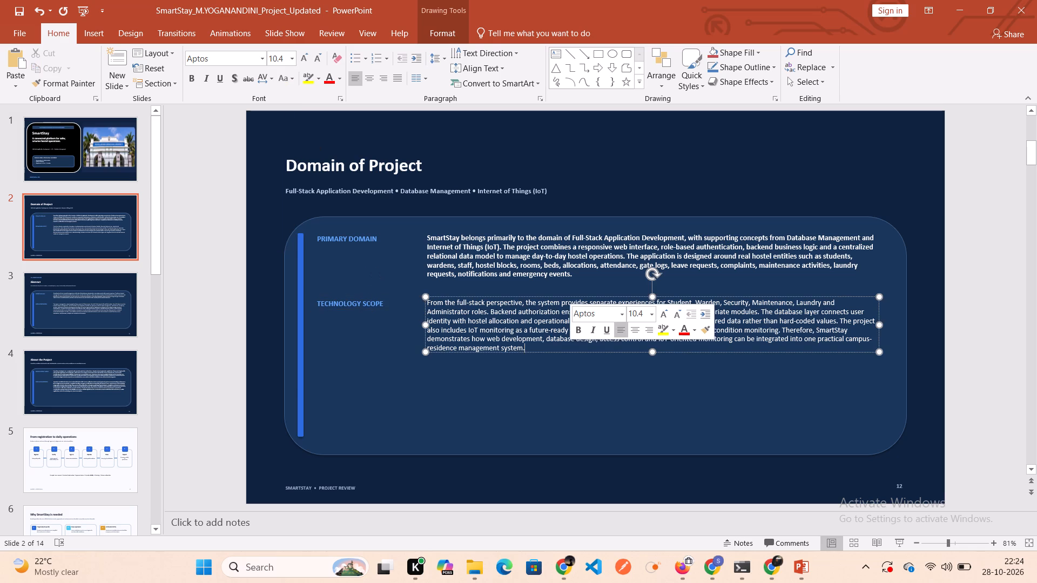
{"action": "left_click", "coordinate": [575, 329]}
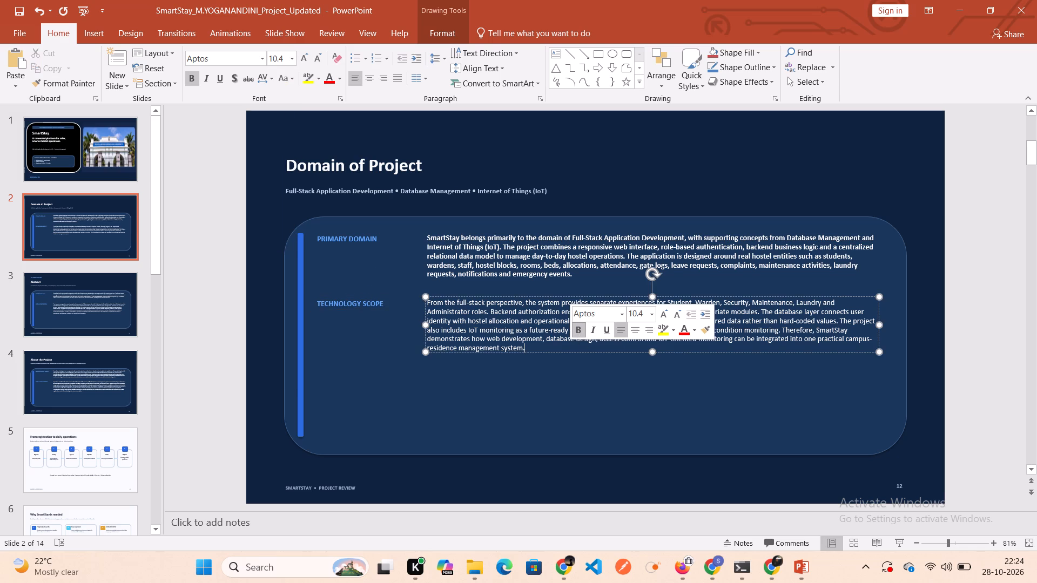
{"action": "left_click", "coordinate": [561, 343]}
{"action": "left_click", "coordinate": [561, 343]}
{"action": "left_click", "coordinate": [564, 349]}
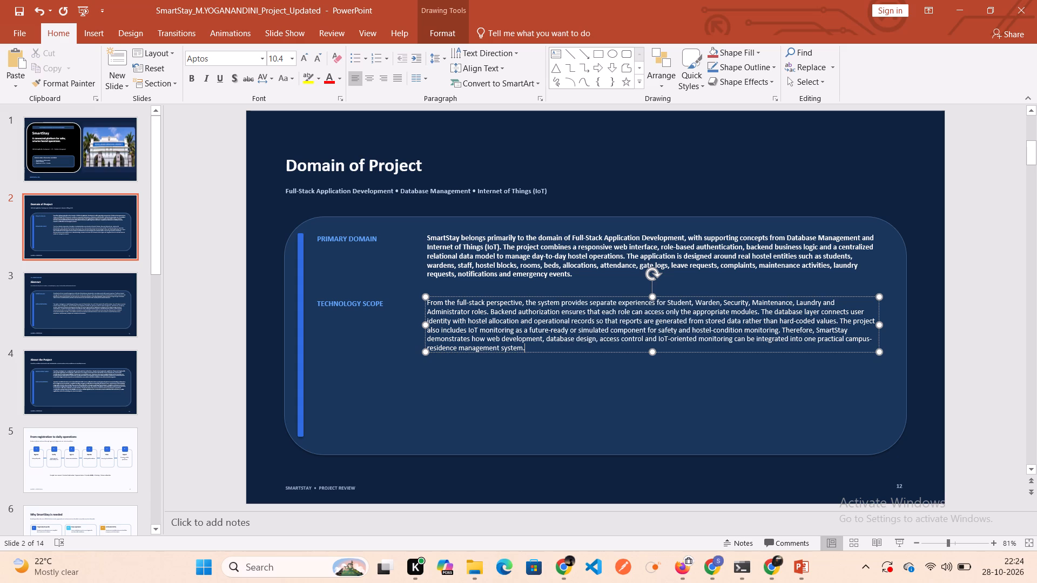
{"action": "left_click", "coordinate": [583, 350]}
{"action": "left_click", "coordinate": [192, 78]}
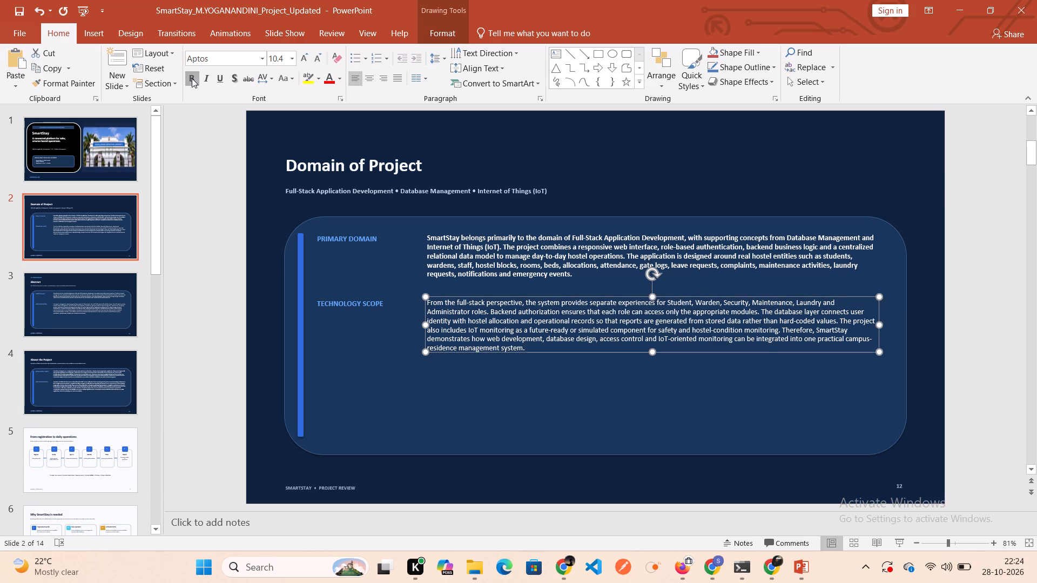
{"action": "key", "text": "Left"}
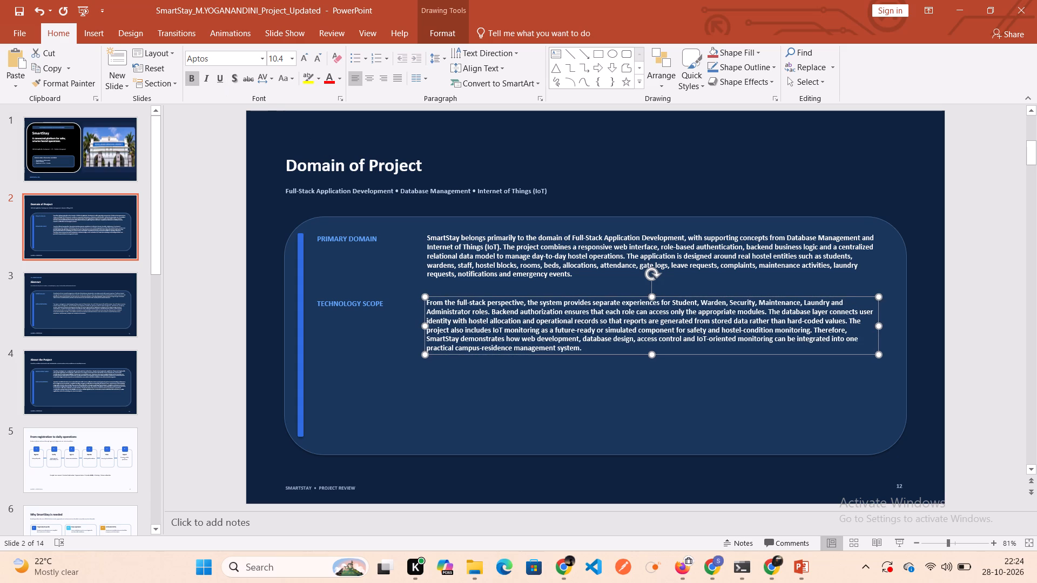
{"action": "key", "text": "Right"}
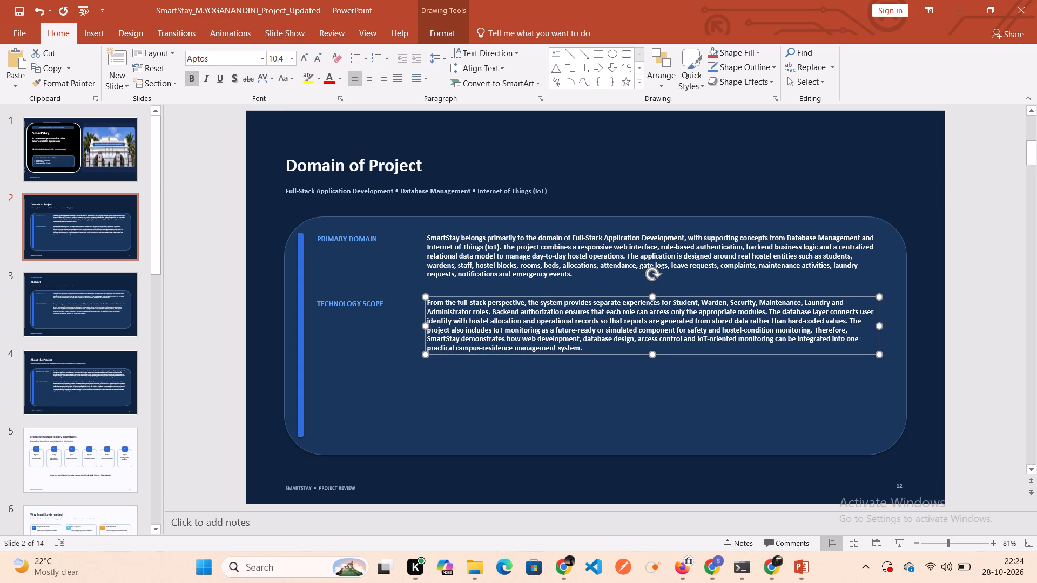
{"action": "left_click", "coordinate": [218, 160]}
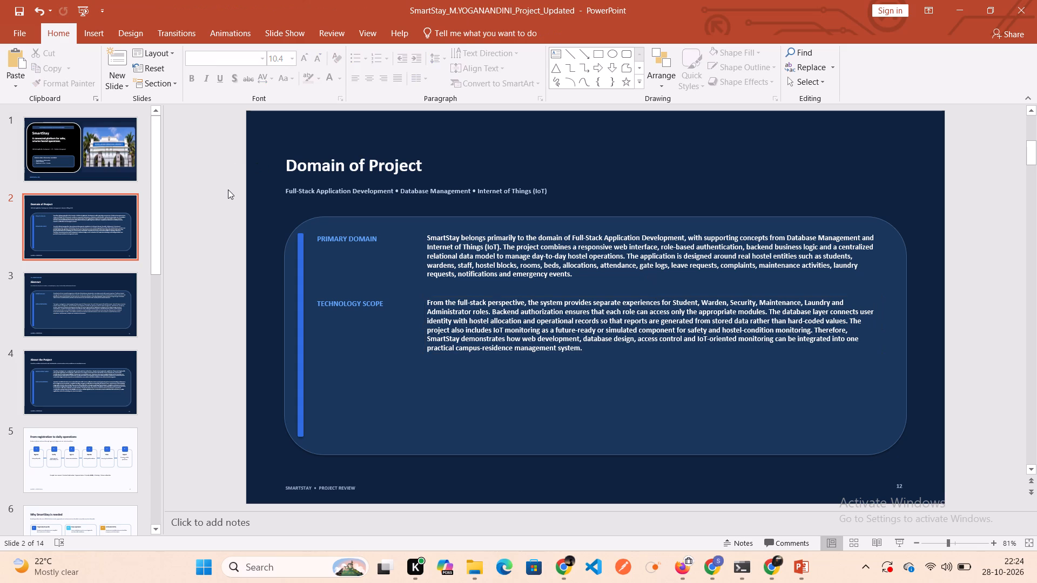
Compare the Domain of Project slide with the Abstract and About the Project slides and check its heading and paragraph formatting.
{"action": "key", "text": "Right"}
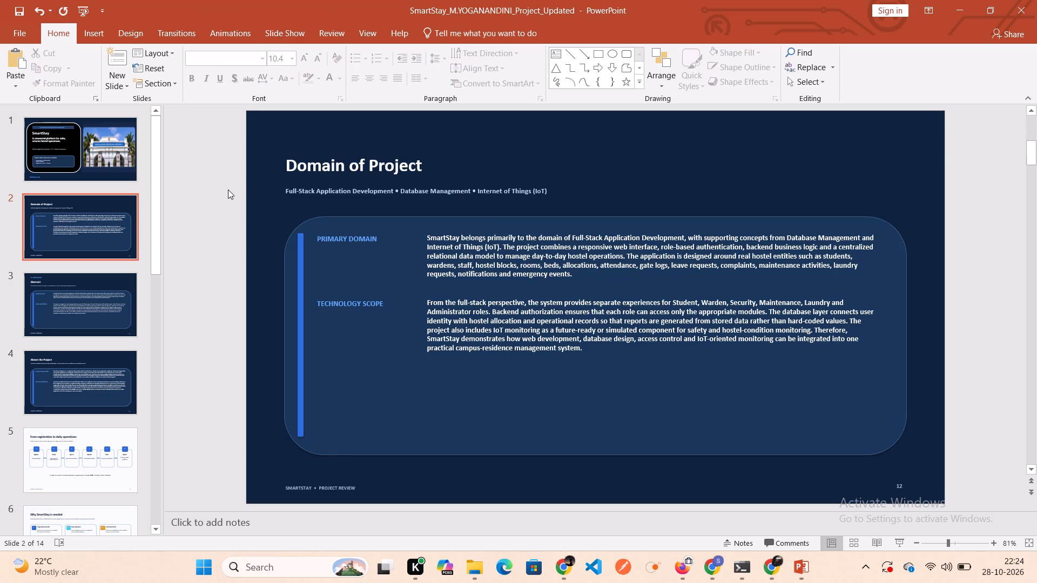
{"action": "key", "text": "Right"}
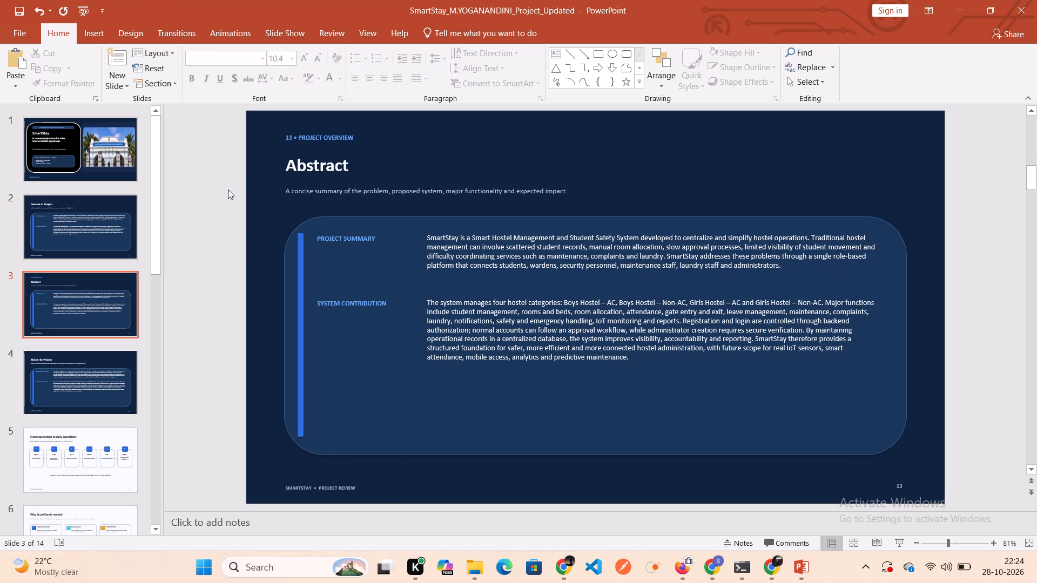
{"action": "key", "text": "Right"}
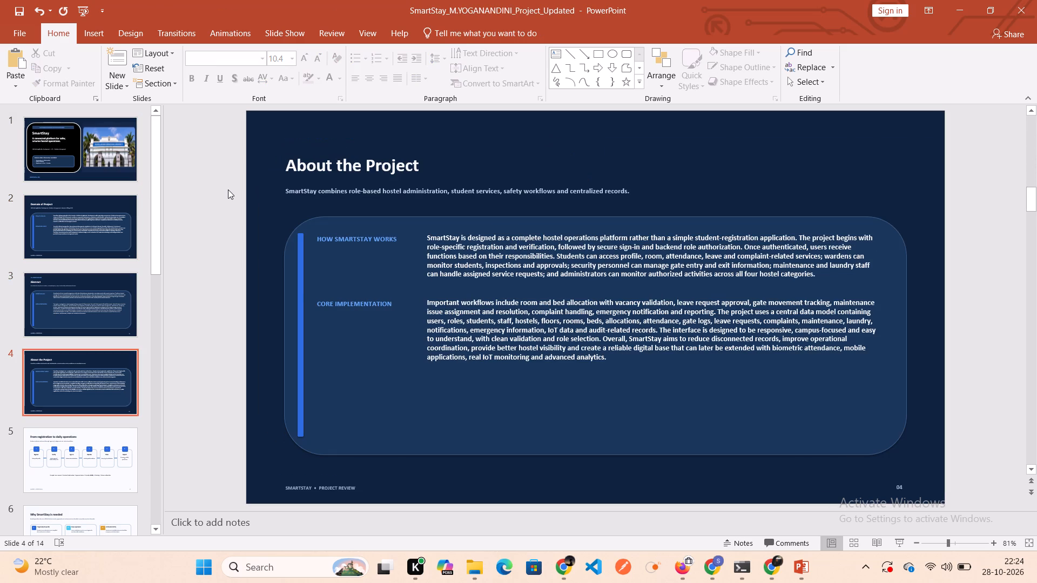
{"action": "key", "text": "Left"}
{"action": "key", "text": "Left"}
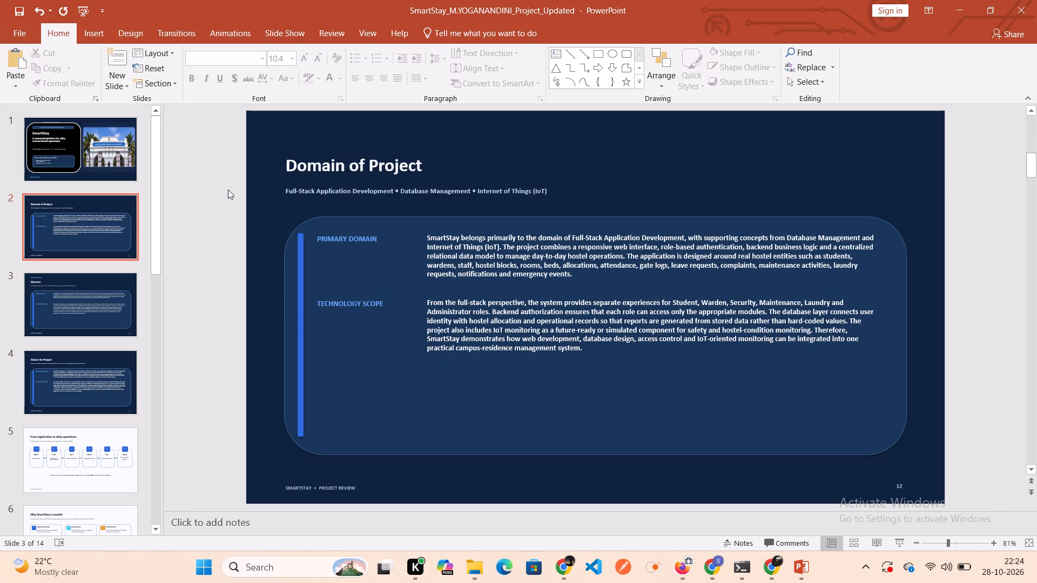
{"action": "left_click", "coordinate": [610, 269]}
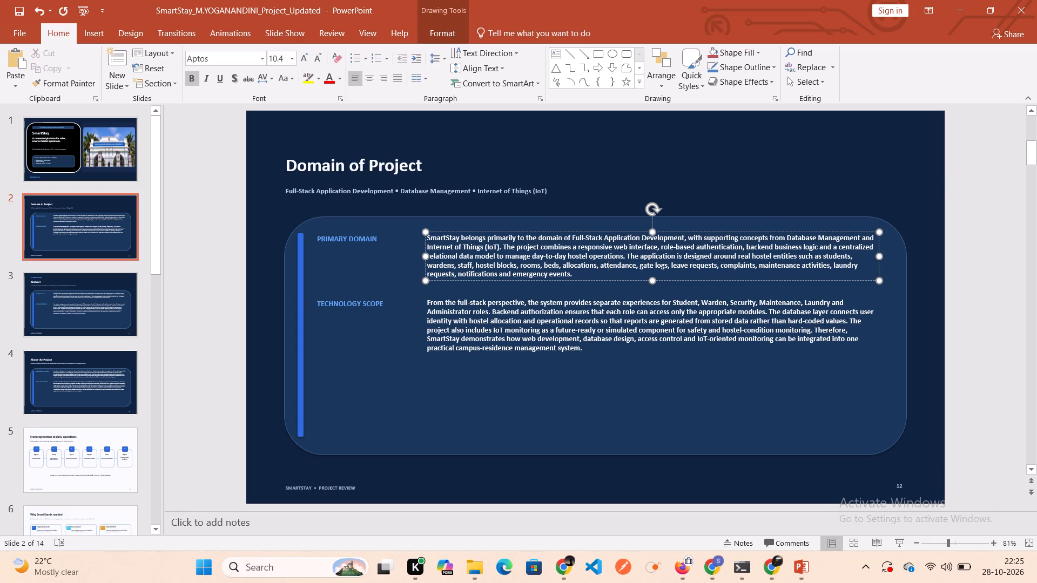
{"action": "left_click", "coordinate": [382, 238]}
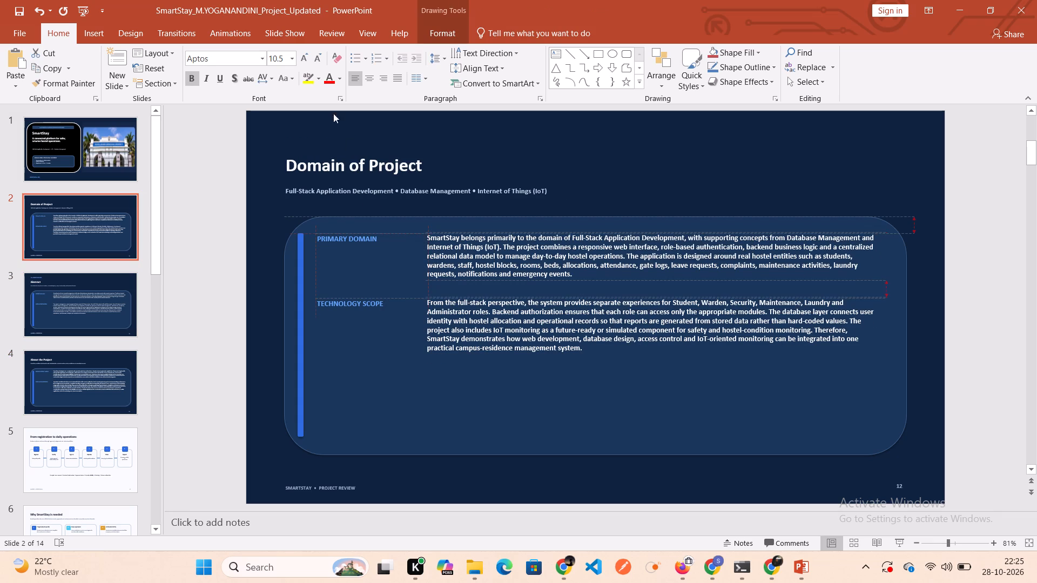
{"action": "left_click", "coordinate": [407, 300]}
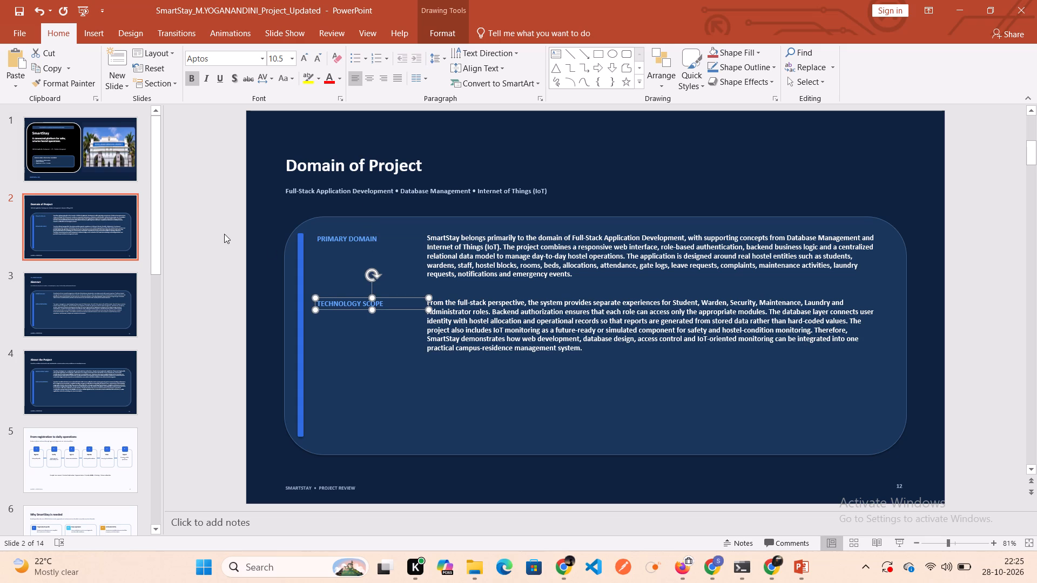
{"action": "left_click", "coordinate": [224, 234]}
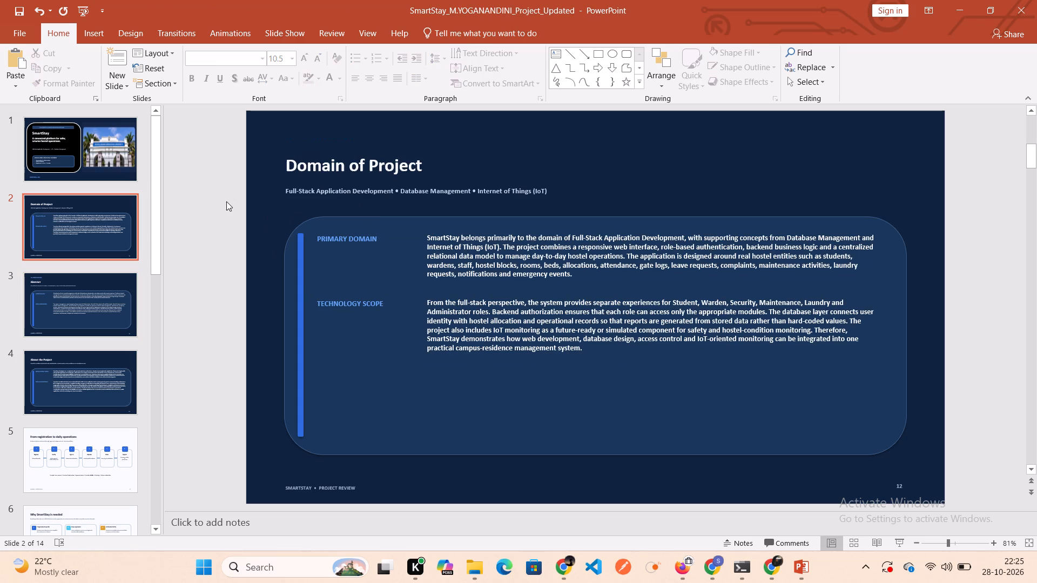
Set the footer page number on the Domain of Project slide to 02.
{"action": "left_click", "coordinate": [900, 484]}
{"action": "key", "text": "BackSpace"}
{"action": "key", "text": "0"}
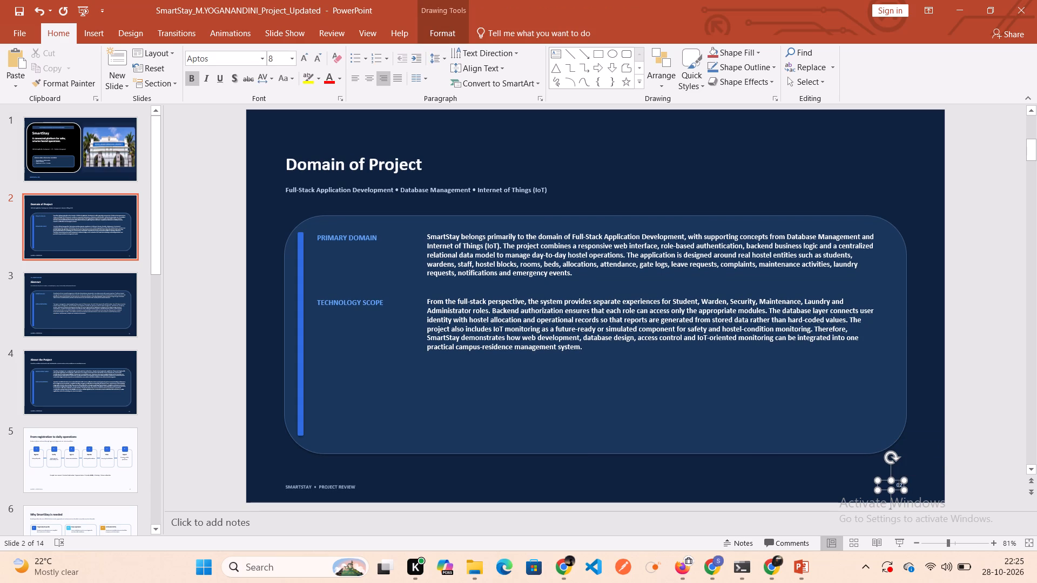
{"action": "left_click", "coordinate": [248, 357]}
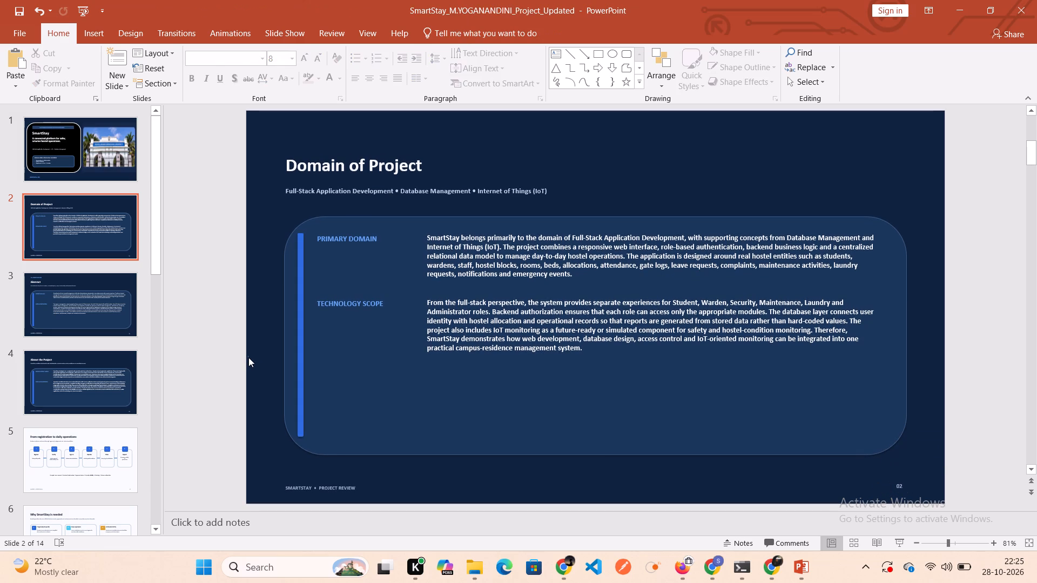
Set the font size of the Project Summary and System Contribution headings on the Abstract slide to 10.5.
{"action": "key", "text": "Right"}
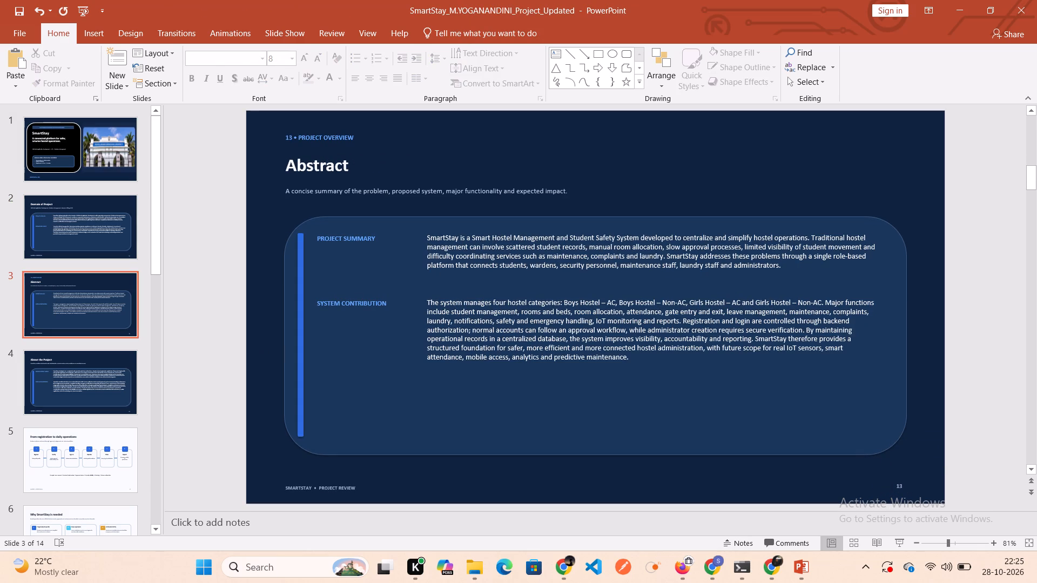
{"action": "left_click", "coordinate": [389, 237]}
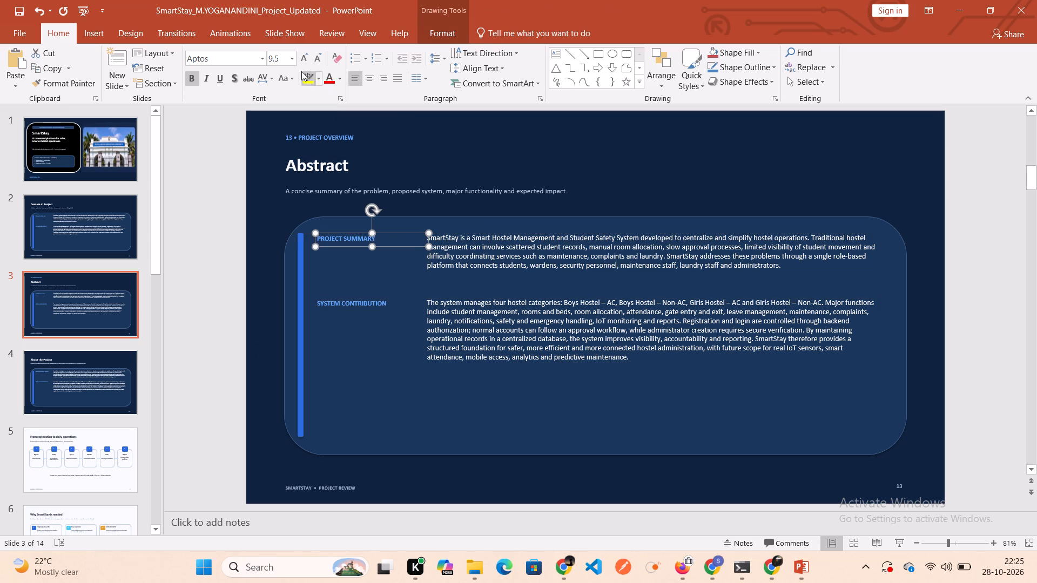
{"action": "left_click", "coordinate": [292, 59]}
{"action": "left_click", "coordinate": [281, 116]}
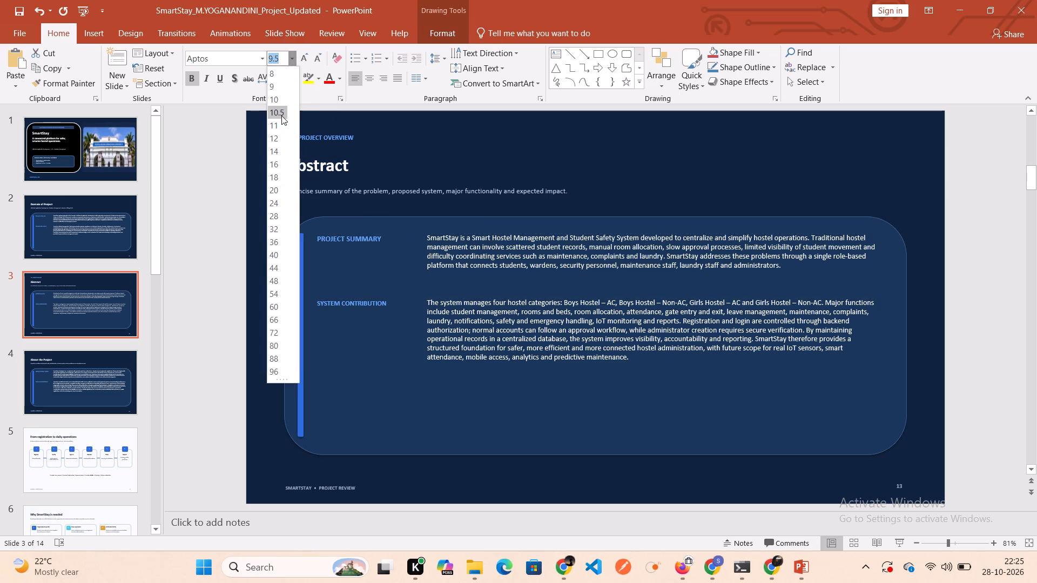
{"action": "left_click", "coordinate": [403, 311]}
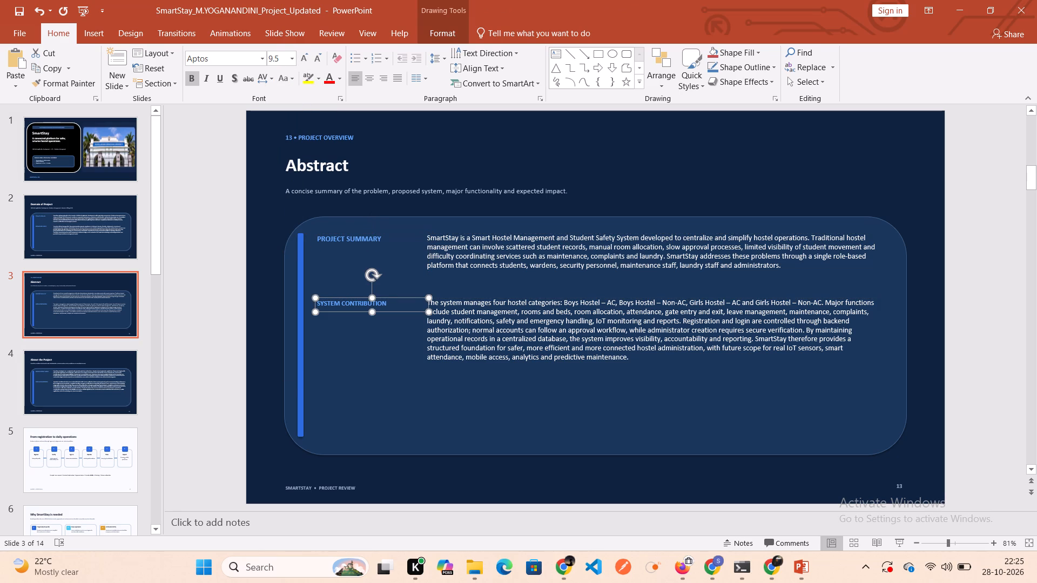
{"action": "left_click", "coordinate": [296, 59]}
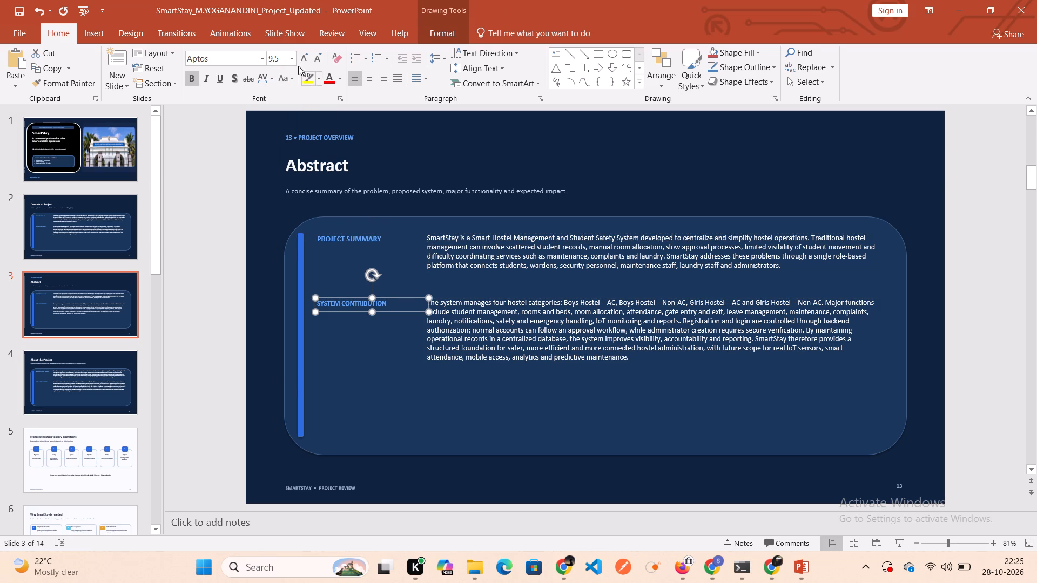
{"action": "left_click", "coordinate": [293, 62]}
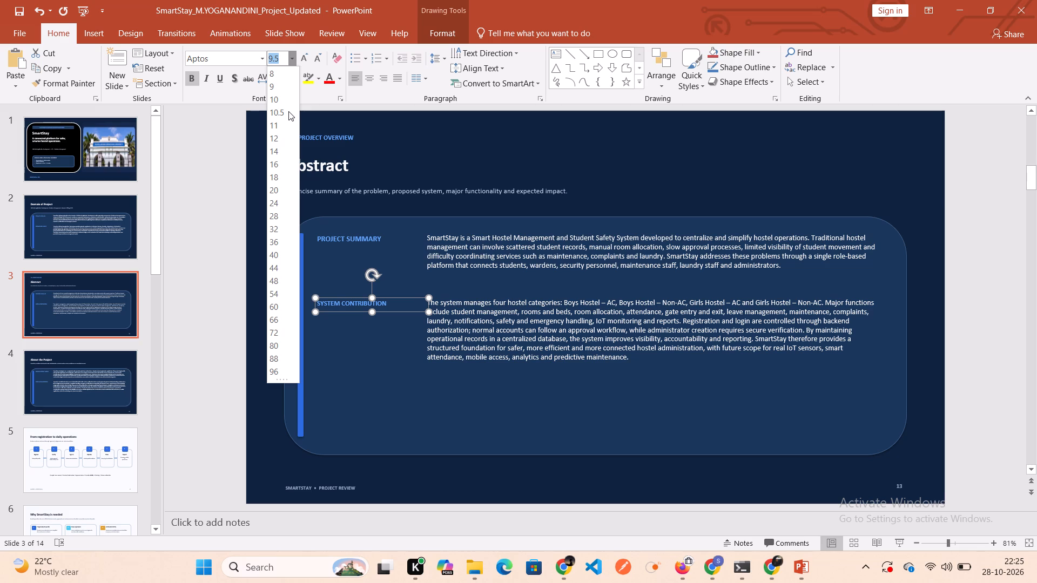
{"action": "left_click", "coordinate": [287, 113]}
{"action": "left_click", "coordinate": [282, 110]}
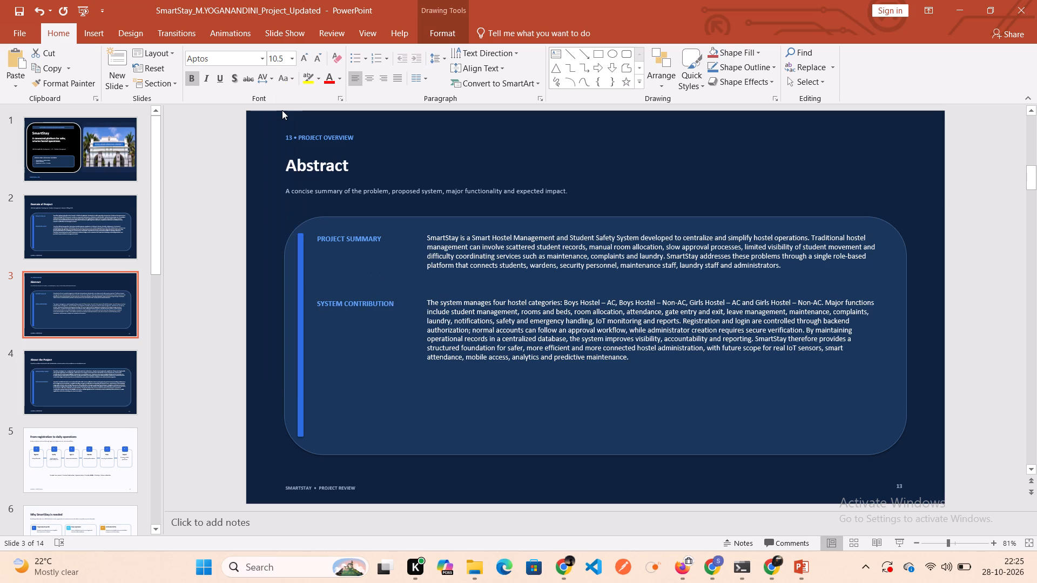
Make the subtitle line under the Abstract title bold.
{"action": "left_click", "coordinate": [590, 192]}
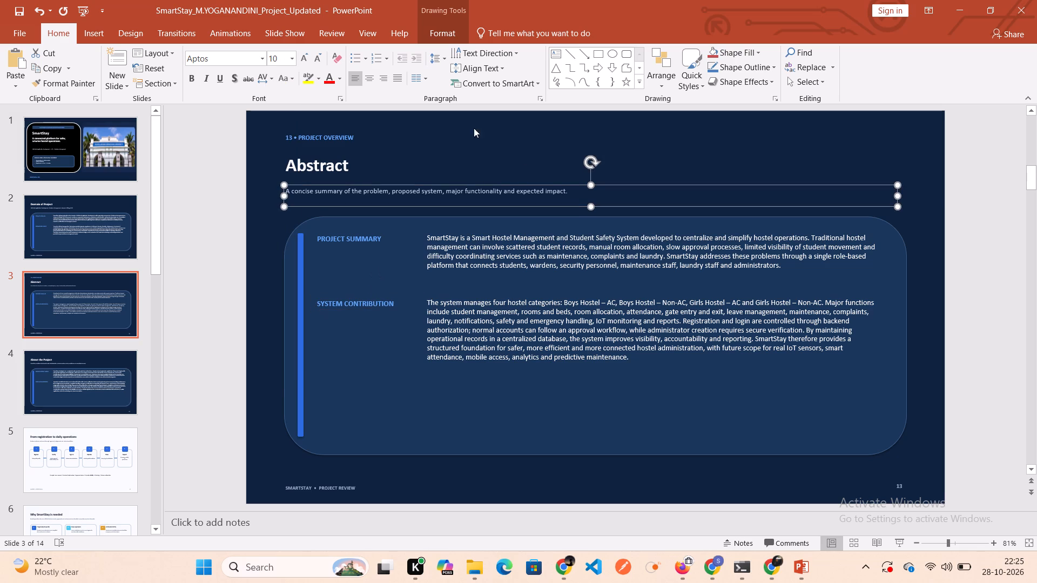
{"action": "left_click", "coordinate": [189, 80]}
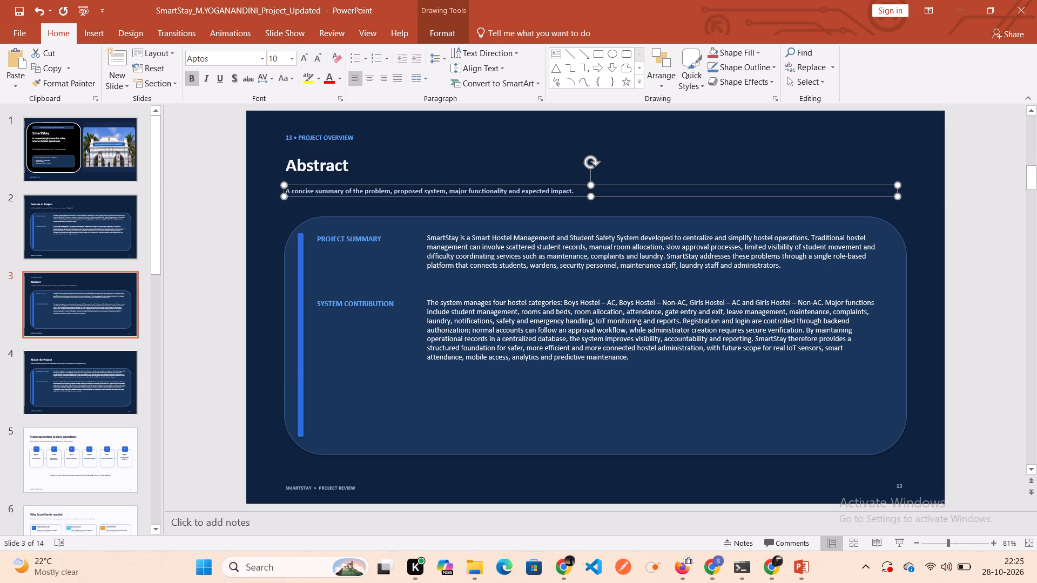
Delete the 13 • Project Overview label above the Abstract title.
{"action": "left_click", "coordinate": [371, 134]}
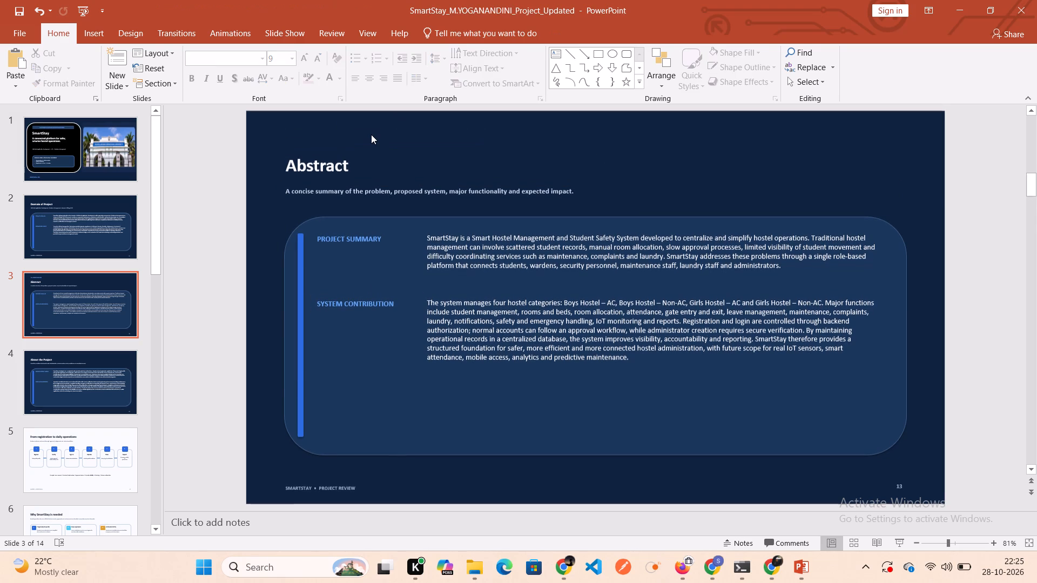
Set the footer page number on the Abstract slide to 03.
{"action": "left_click", "coordinate": [901, 489]}
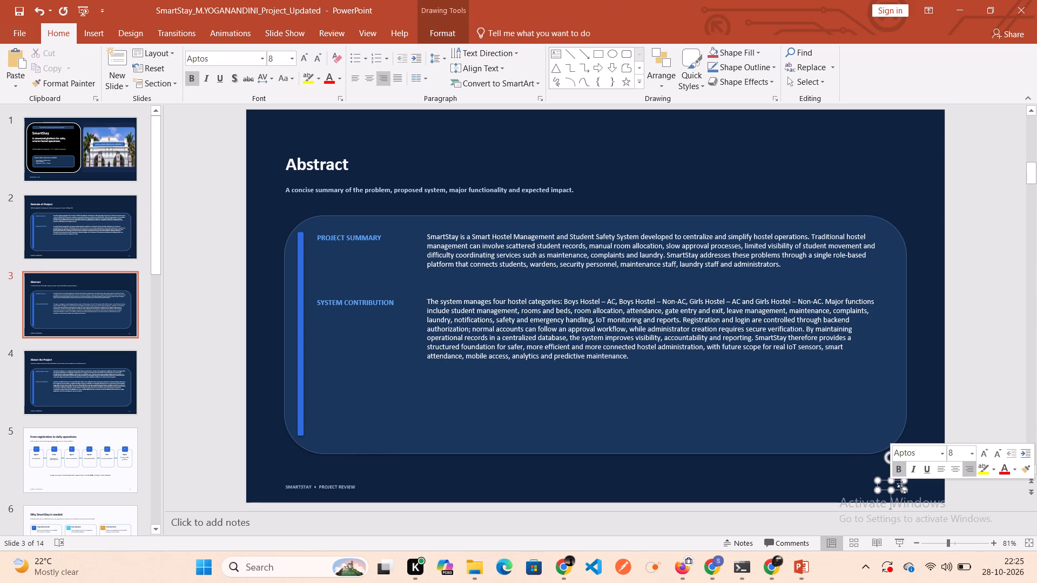
{"action": "left_click", "coordinate": [896, 487]}
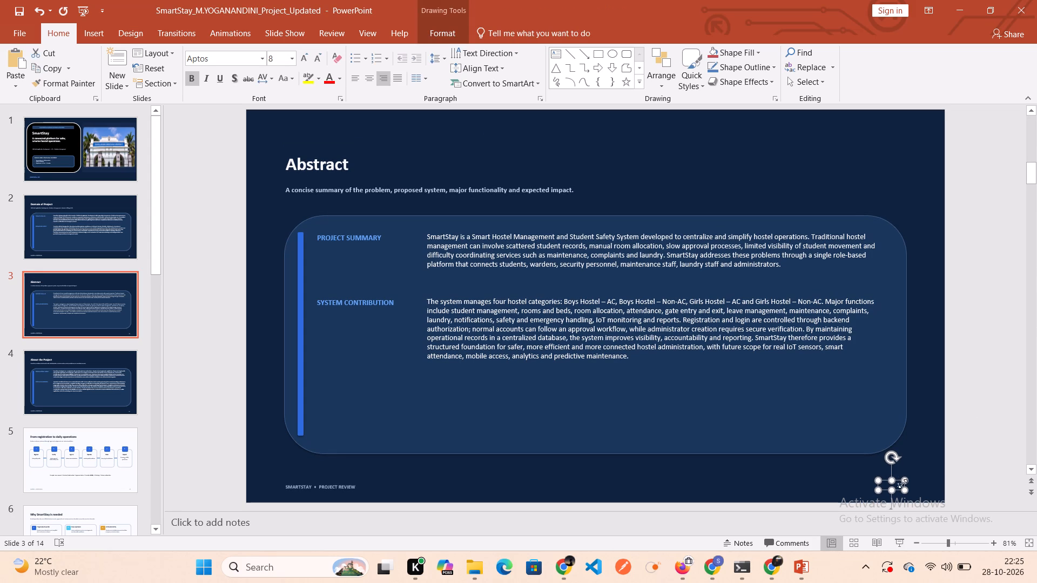
{"action": "left_click", "coordinate": [899, 486]}
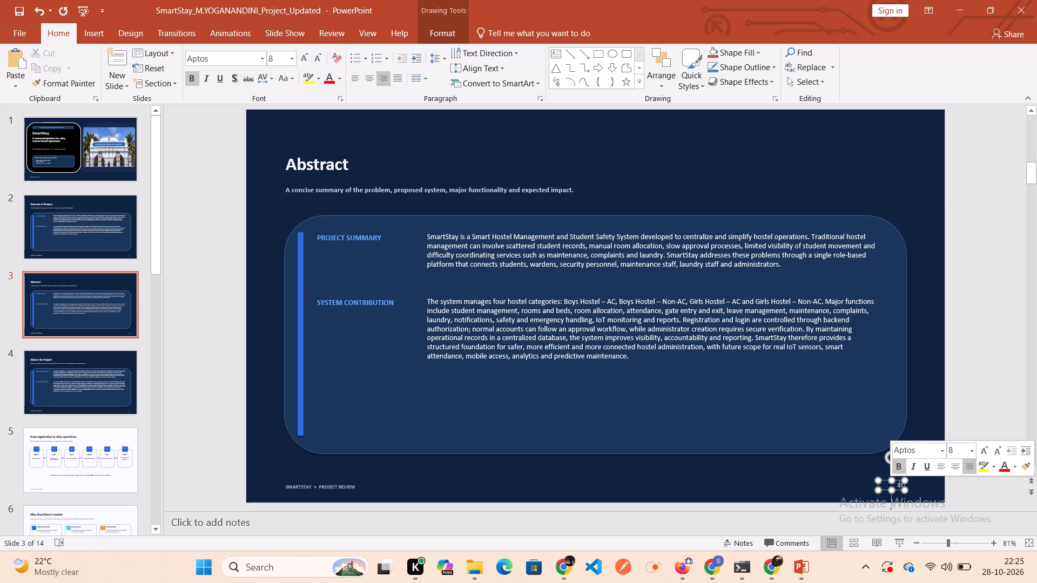
{"action": "key", "text": "BackSpace"}
{"action": "key", "text": "0"}
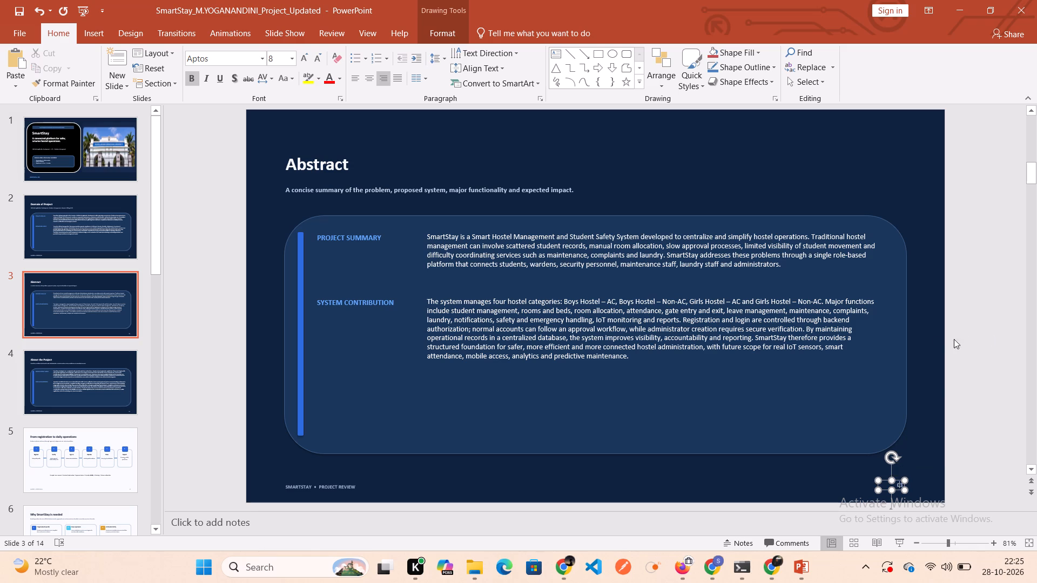
{"action": "left_click", "coordinate": [920, 347]}
Set the font size of the How SmartStay Works and Core Implementation headings on the About the Project slide to 10.5.
{"action": "key", "text": "Right"}
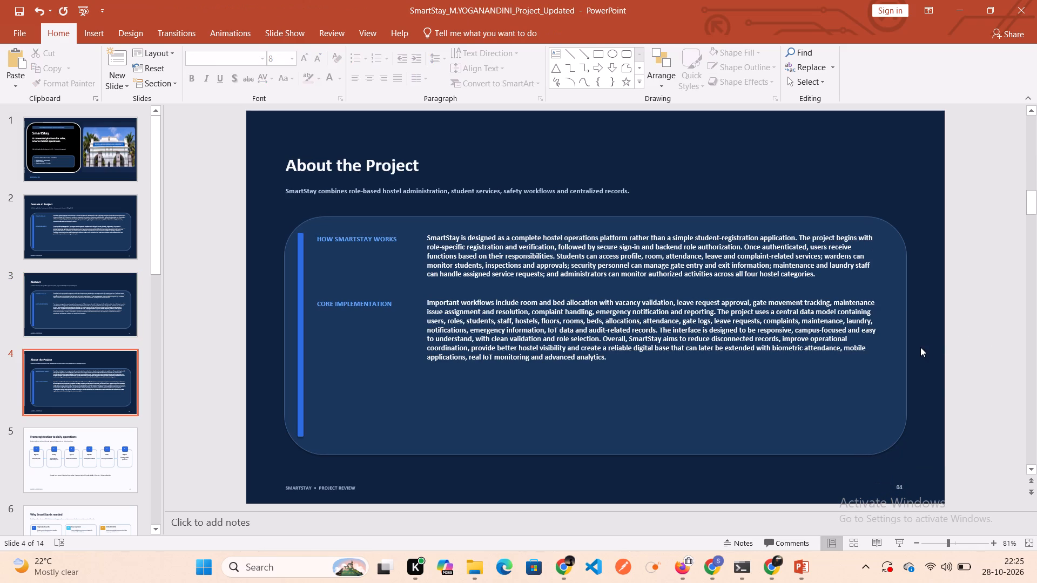
{"action": "left_click", "coordinate": [405, 238]}
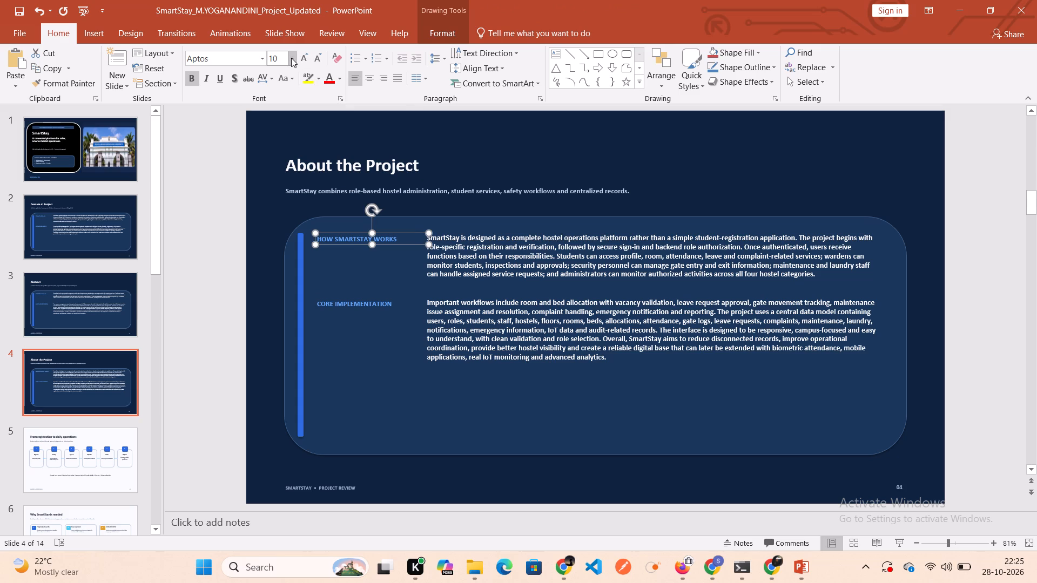
{"action": "left_click", "coordinate": [291, 58]}
{"action": "left_click", "coordinate": [282, 113]}
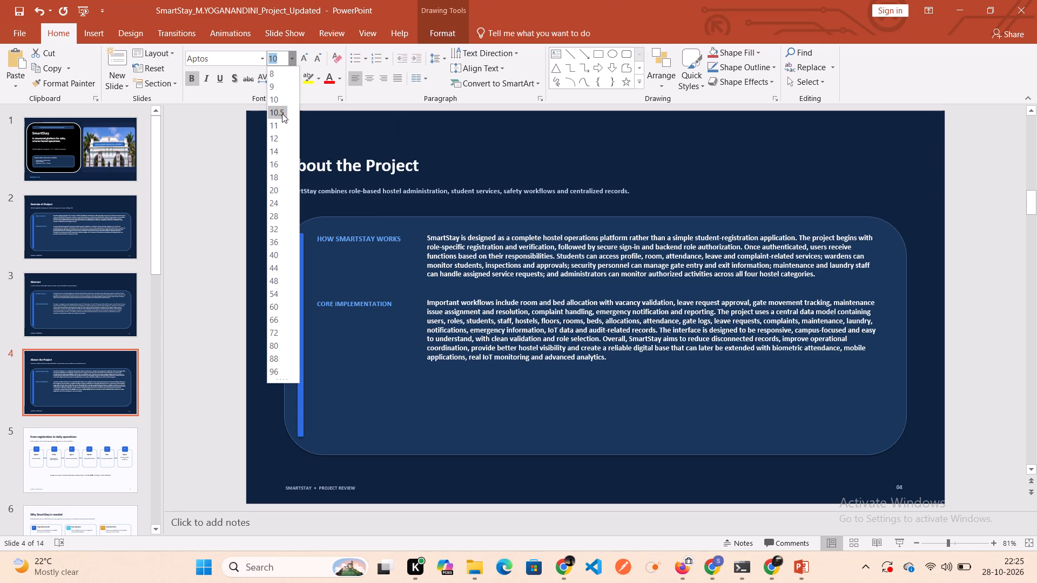
{"action": "left_click", "coordinate": [412, 301]}
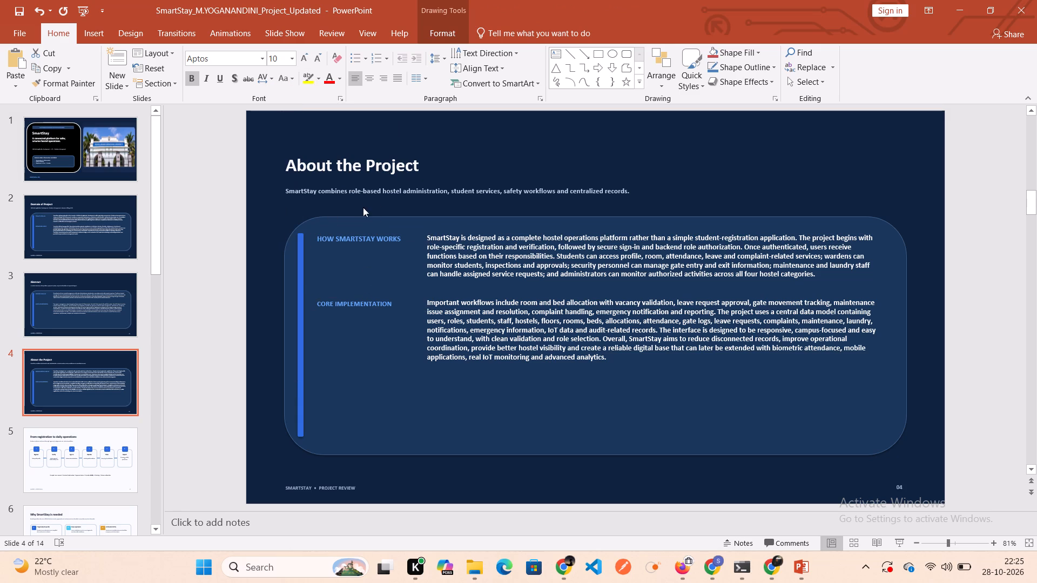
{"action": "left_click", "coordinate": [291, 58]}
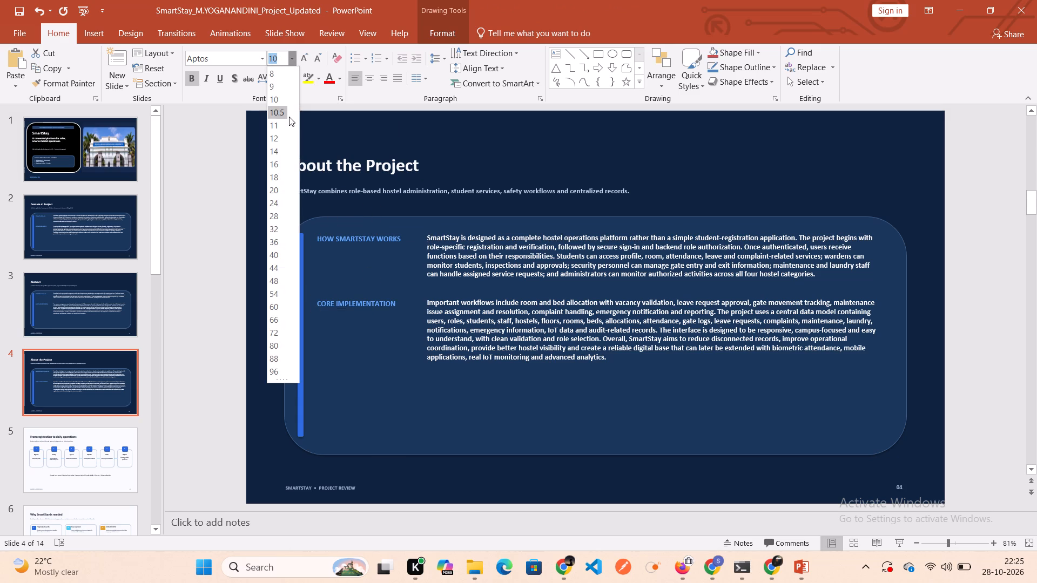
{"action": "left_click_drag", "start_coordinate": [289, 116], "coordinate": [286, 110]}
{"action": "left_click", "coordinate": [286, 110]}
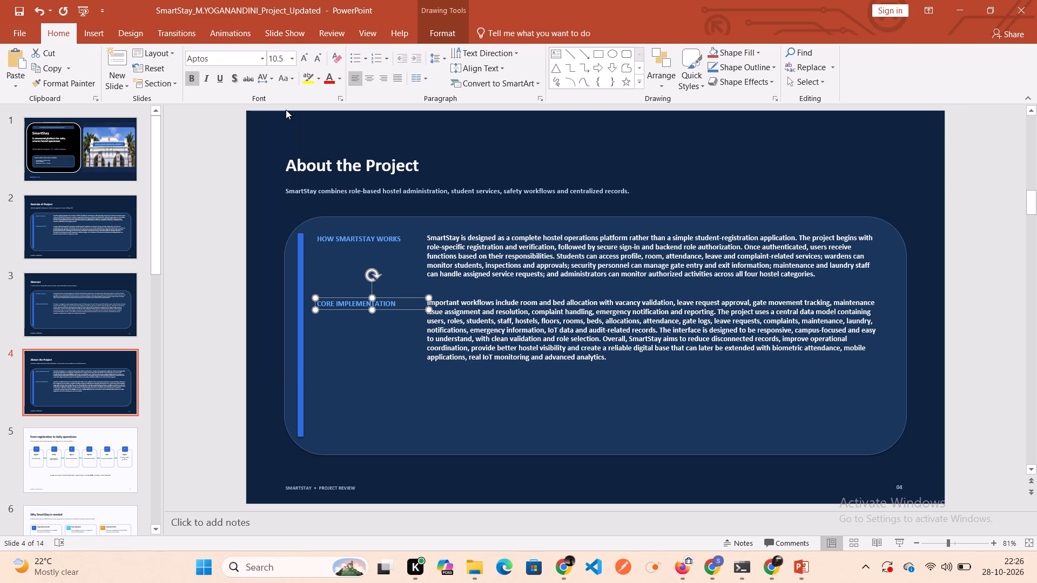
Change the footer page number on the From registration to daily operations slide to 5.
{"action": "left_click", "coordinate": [193, 232]}
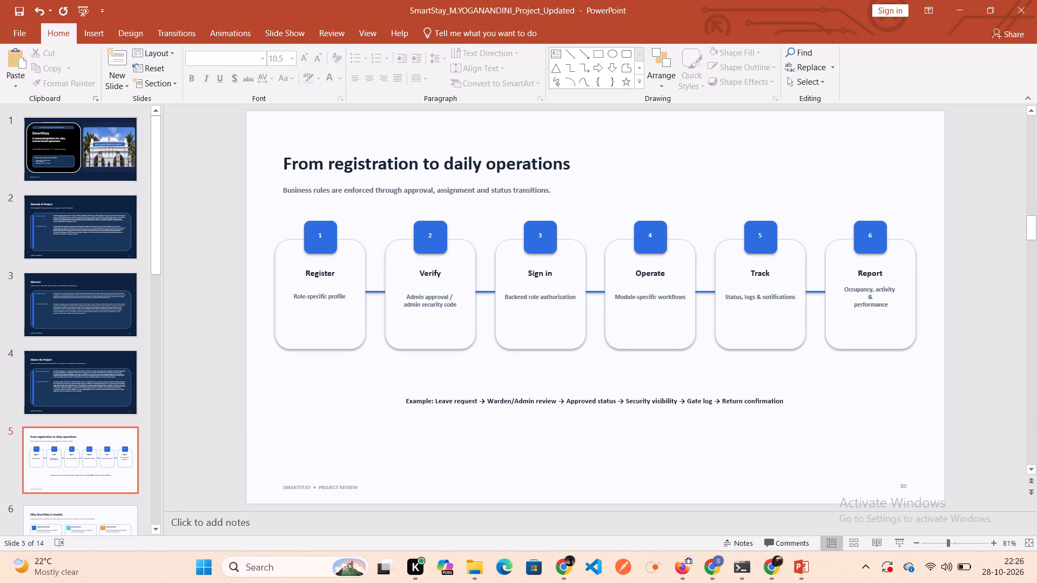
{"action": "left_click", "coordinate": [901, 482]}
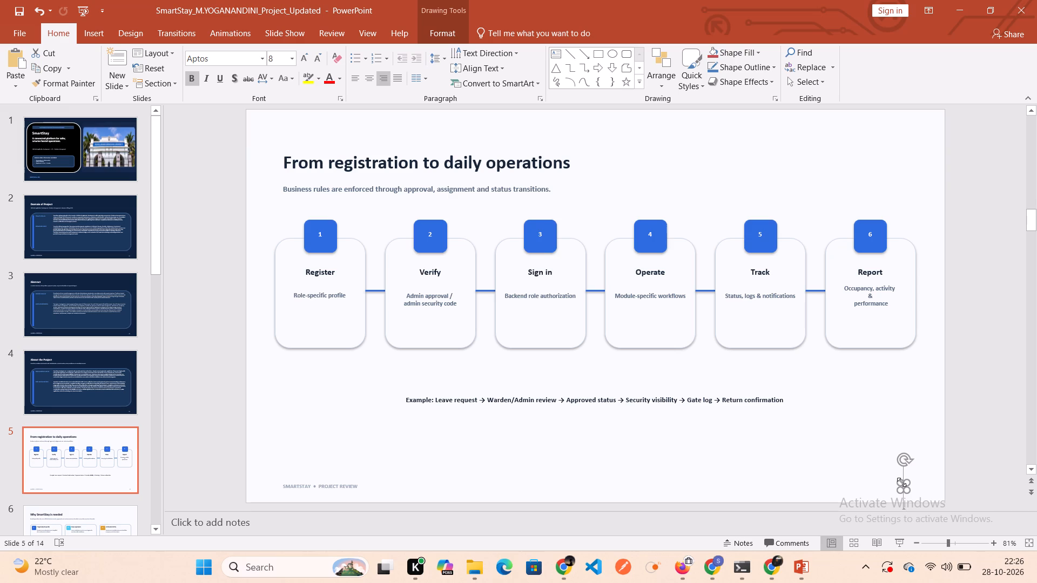
{"action": "left_click", "coordinate": [901, 482]}
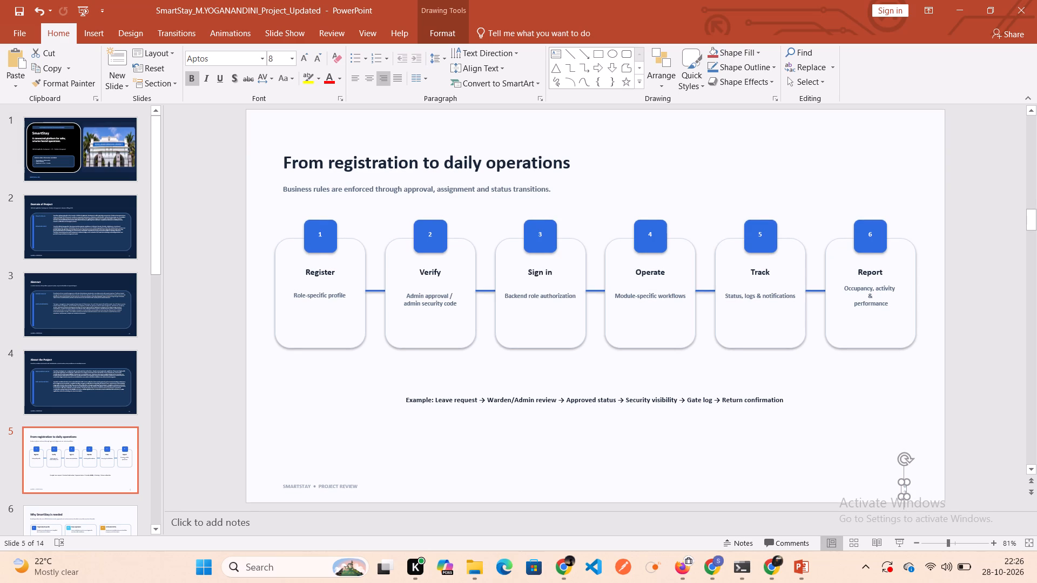
{"action": "left_click", "coordinate": [901, 486]}
{"action": "left_click", "coordinate": [901, 486]}
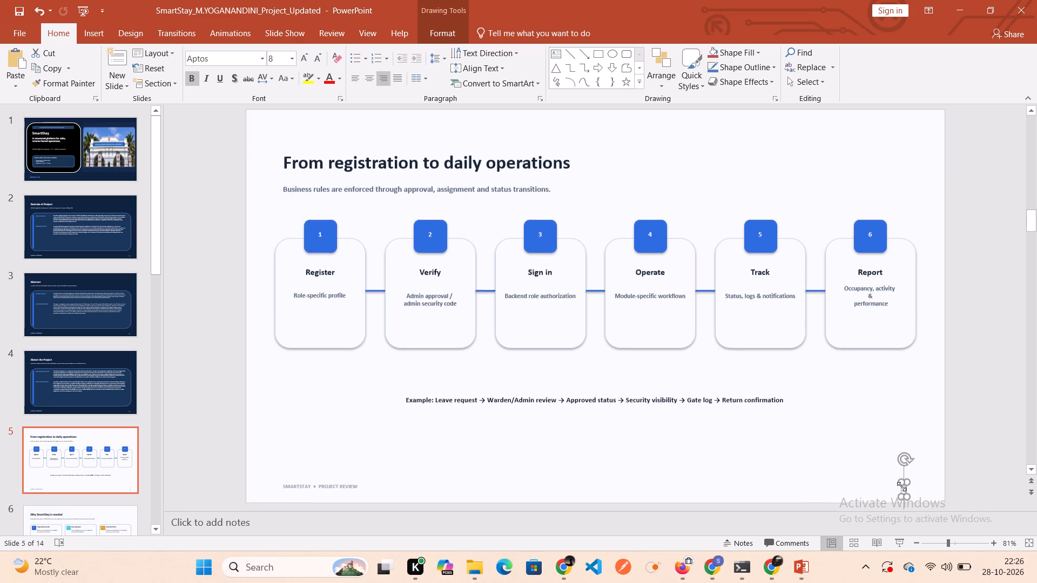
{"action": "left_click", "coordinate": [902, 488]}
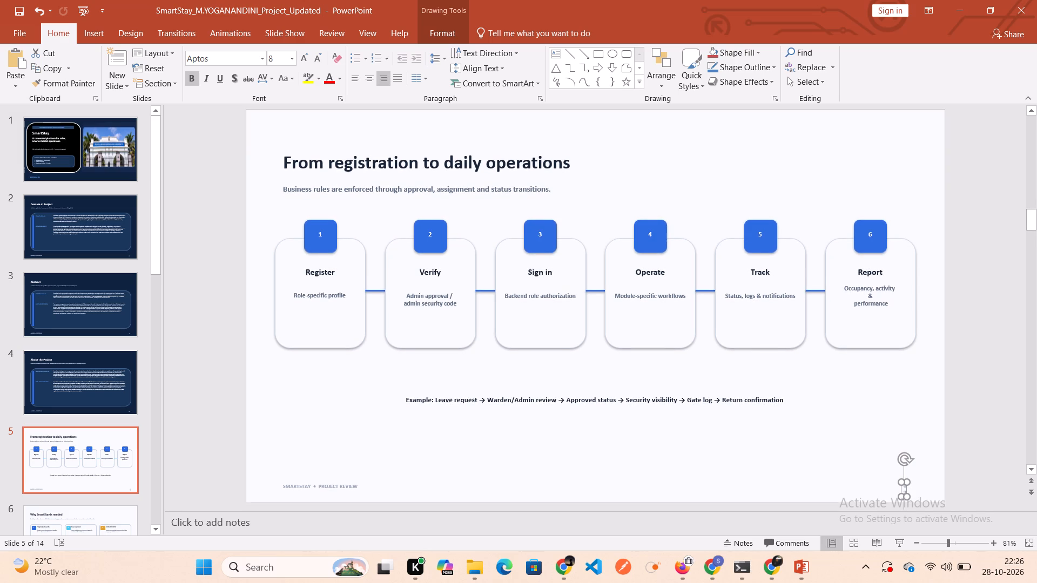
{"action": "left_click", "coordinate": [903, 489]}
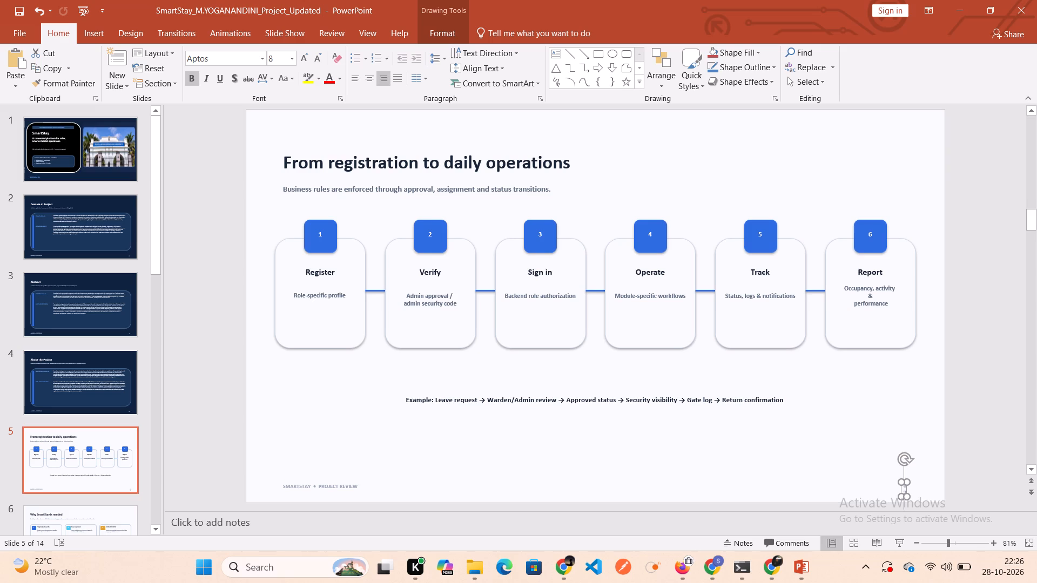
{"action": "left_click", "coordinate": [904, 489]}
{"action": "key", "text": "BackSpace"}
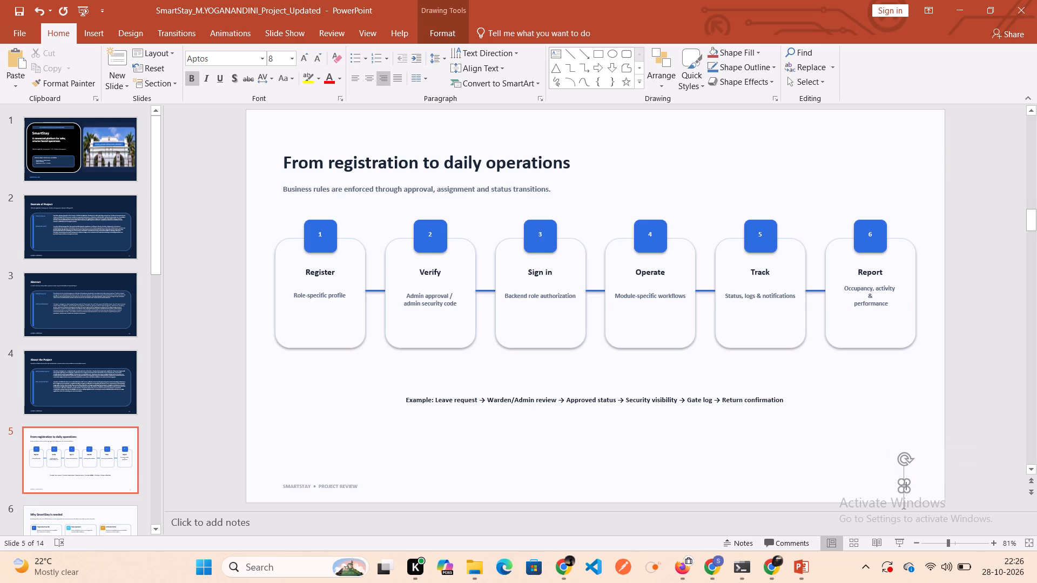
{"action": "key", "text": "5"}
{"action": "key", "text": "Up"}
{"action": "key", "text": "Down"}
{"action": "key", "text": "Left"}
{"action": "key", "text": "BackSpace"}
{"action": "left_click", "coordinate": [840, 439]}
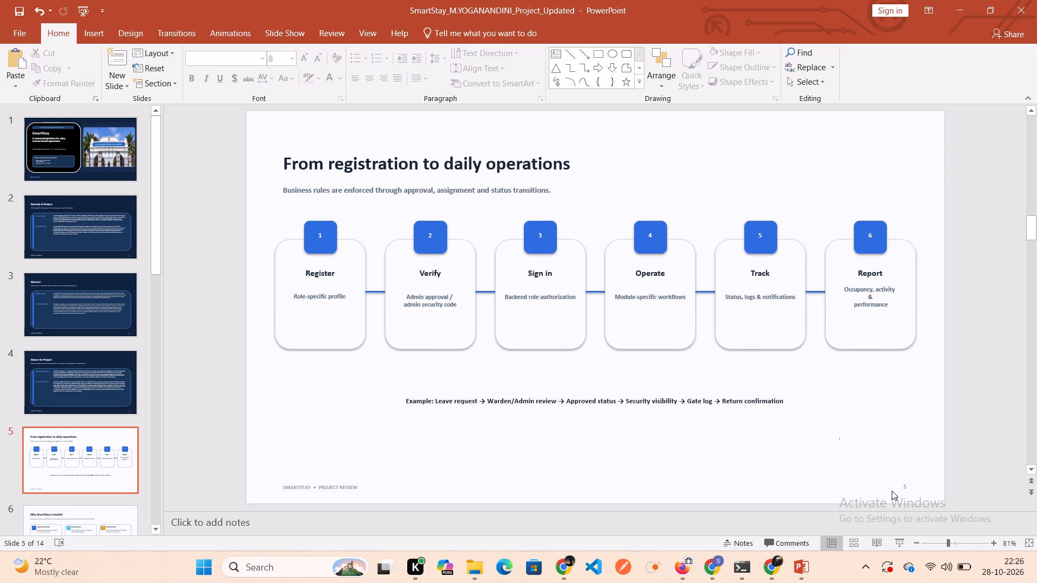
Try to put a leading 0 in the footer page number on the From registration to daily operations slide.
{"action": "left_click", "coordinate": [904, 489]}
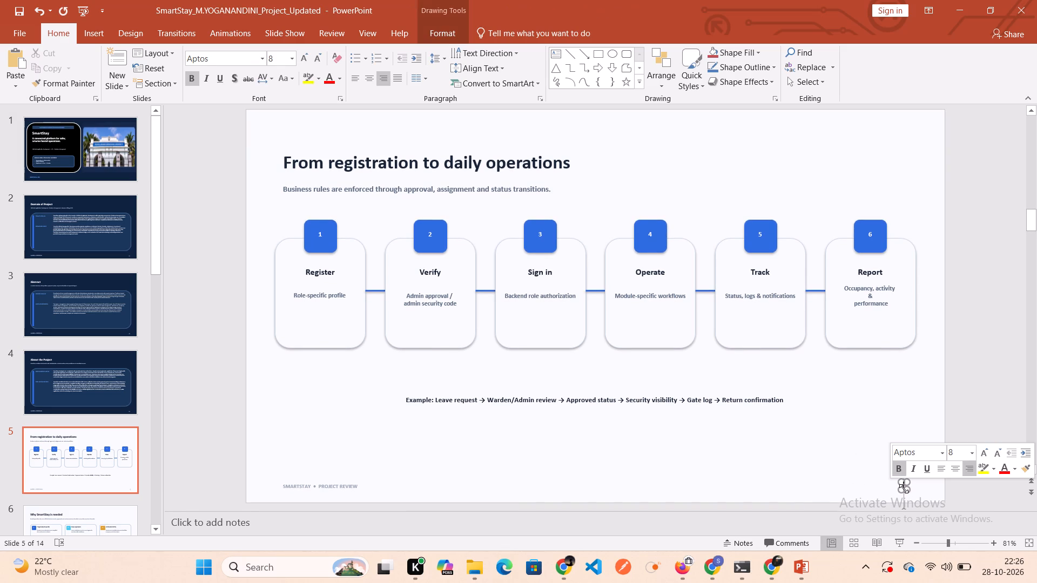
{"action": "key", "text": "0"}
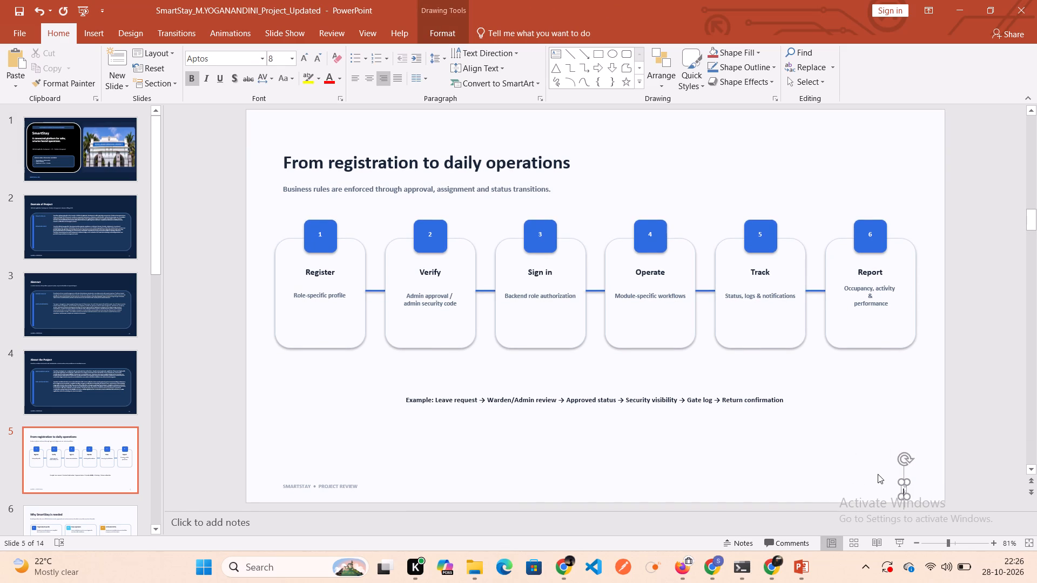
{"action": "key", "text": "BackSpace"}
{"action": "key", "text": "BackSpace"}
Undo the recent footer page number edits on the From registration to daily operations slide.
{"action": "left_click", "coordinate": [31, 11]}
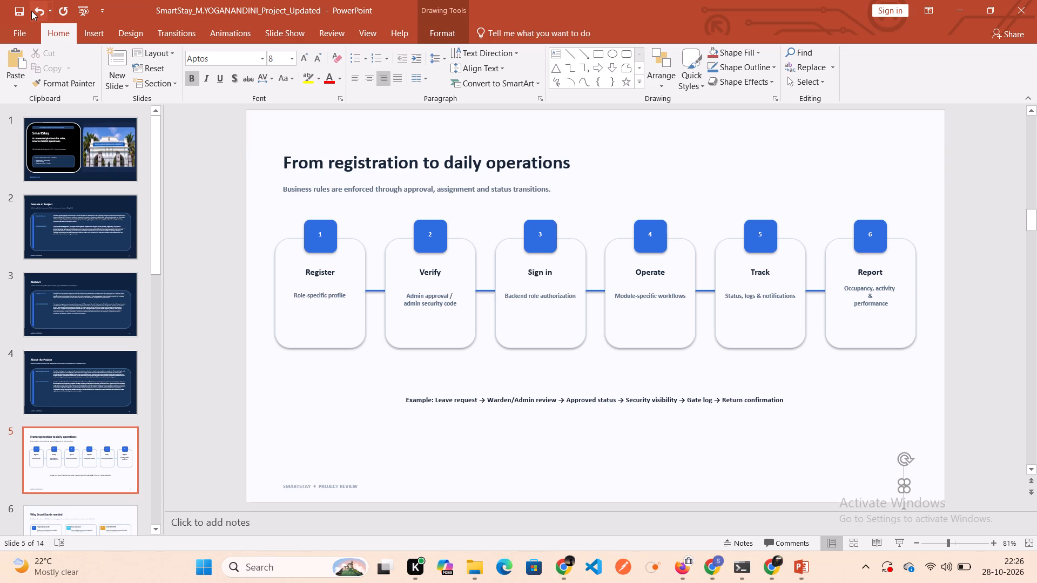
{"action": "left_click", "coordinate": [31, 11]}
{"action": "left_click", "coordinate": [31, 11]}
{"action": "left_click", "coordinate": [31, 11]}
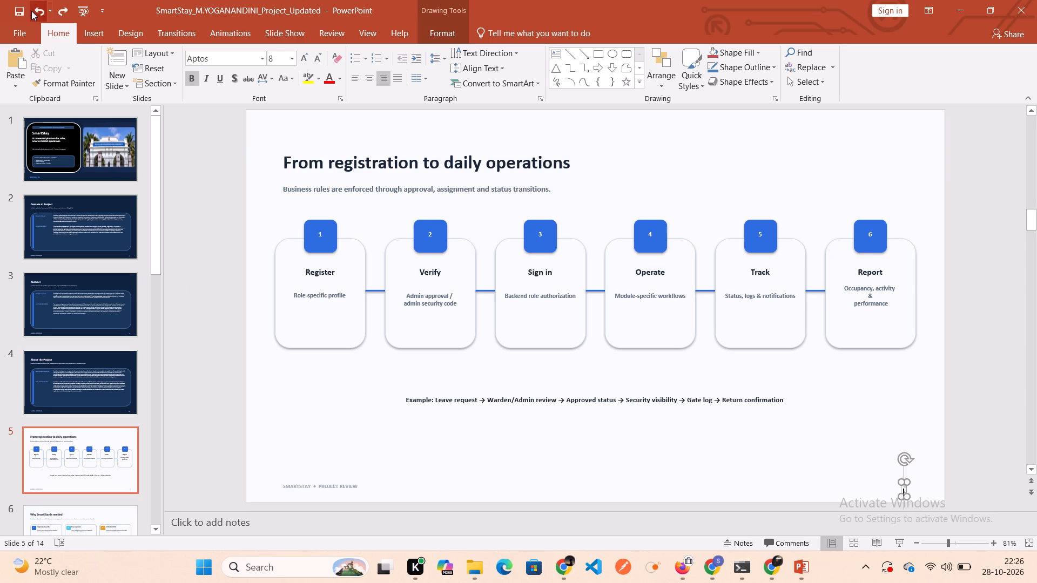
{"action": "left_click", "coordinate": [31, 11]}
{"action": "left_click", "coordinate": [31, 11]}
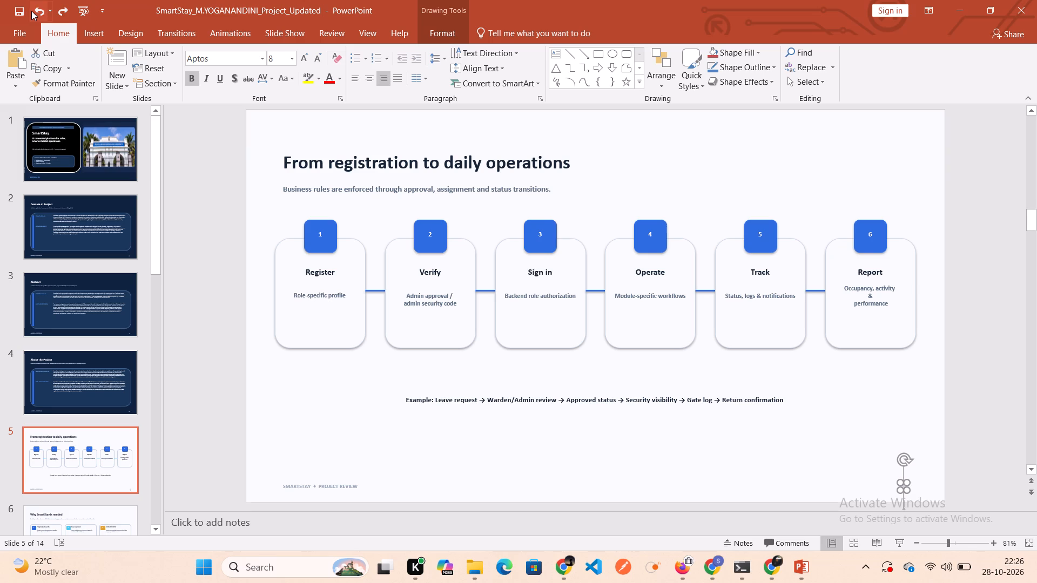
{"action": "left_click", "coordinate": [31, 11]}
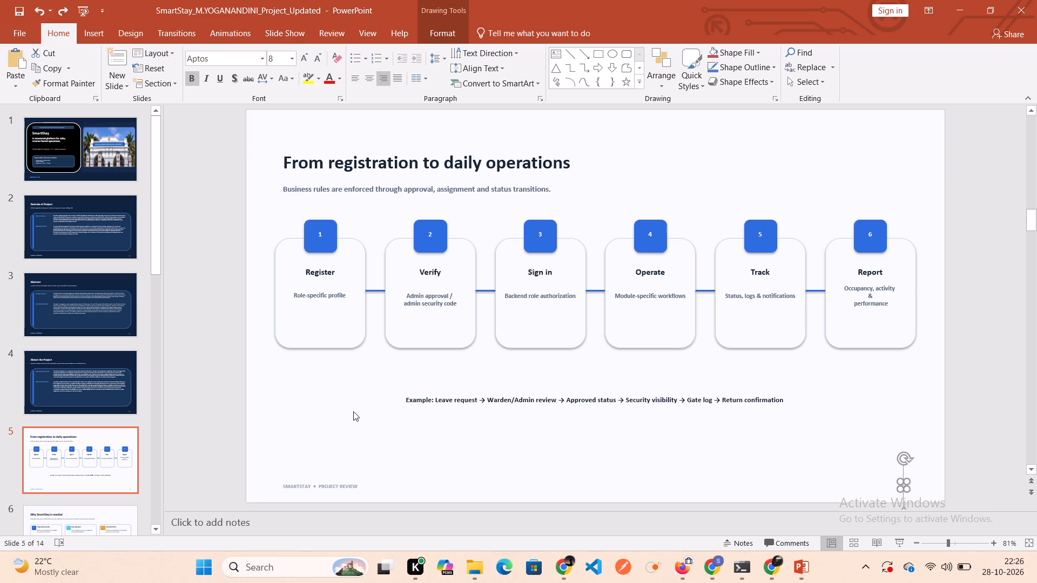
{"action": "left_click", "coordinate": [353, 411]}
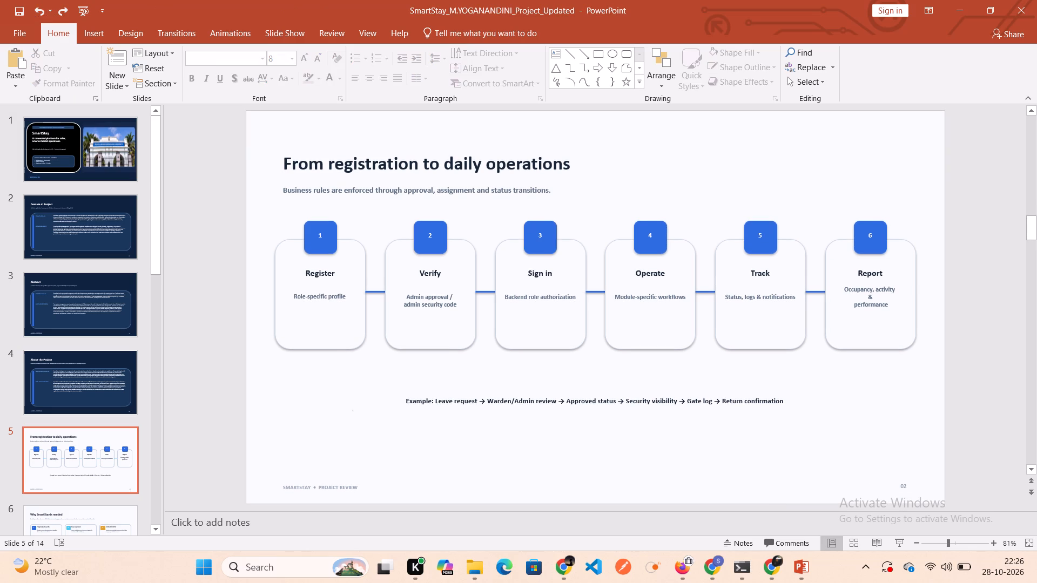
Set the footer page number on the From registration to daily operations slide to 05.
{"action": "left_click", "coordinate": [903, 486]}
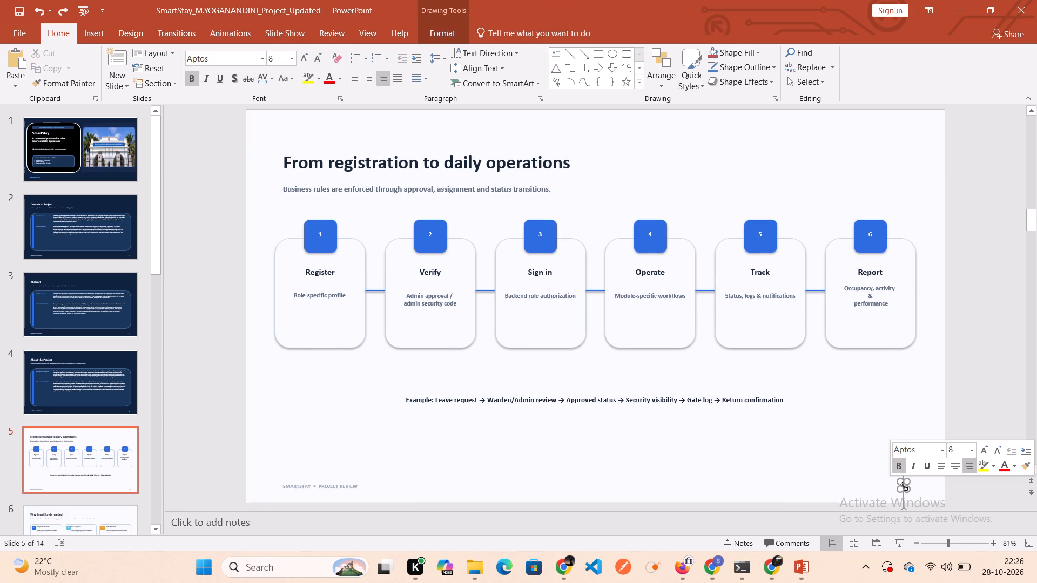
{"action": "key", "text": "Right"}
{"action": "key", "text": "BackSpace"}
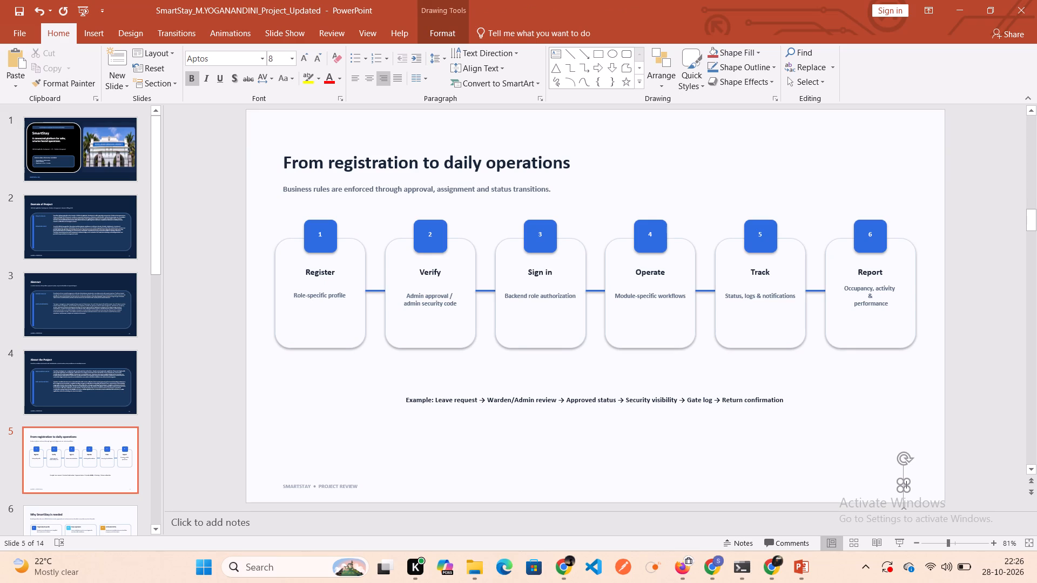
{"action": "key", "text": "5"}
{"action": "left_click", "coordinate": [750, 470]}
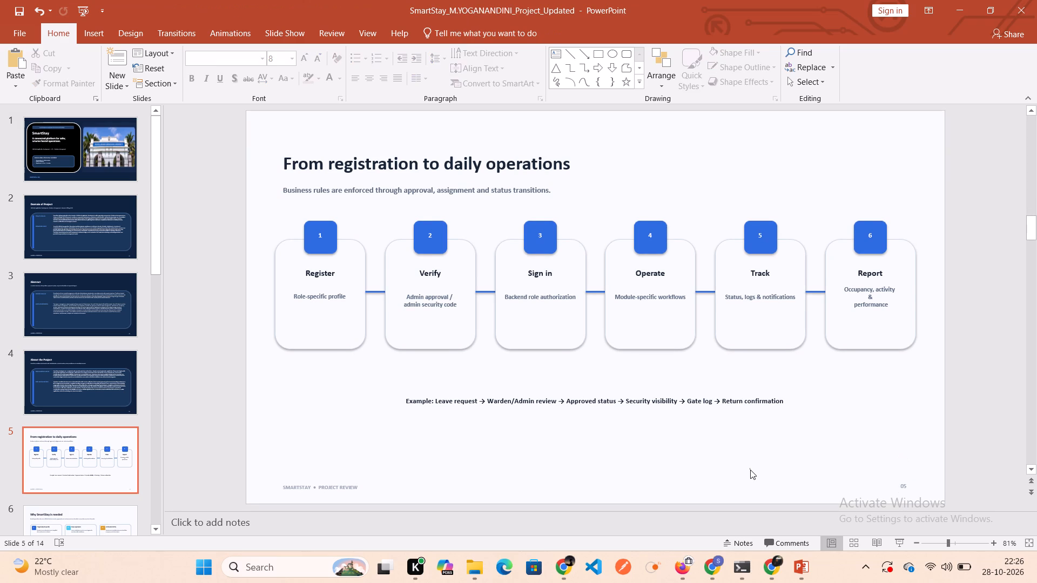
Look through slides 6 to 9, from Why SmartStay is needed onward, to examine their content and footer page numbers.
{"action": "key", "text": "Right"}
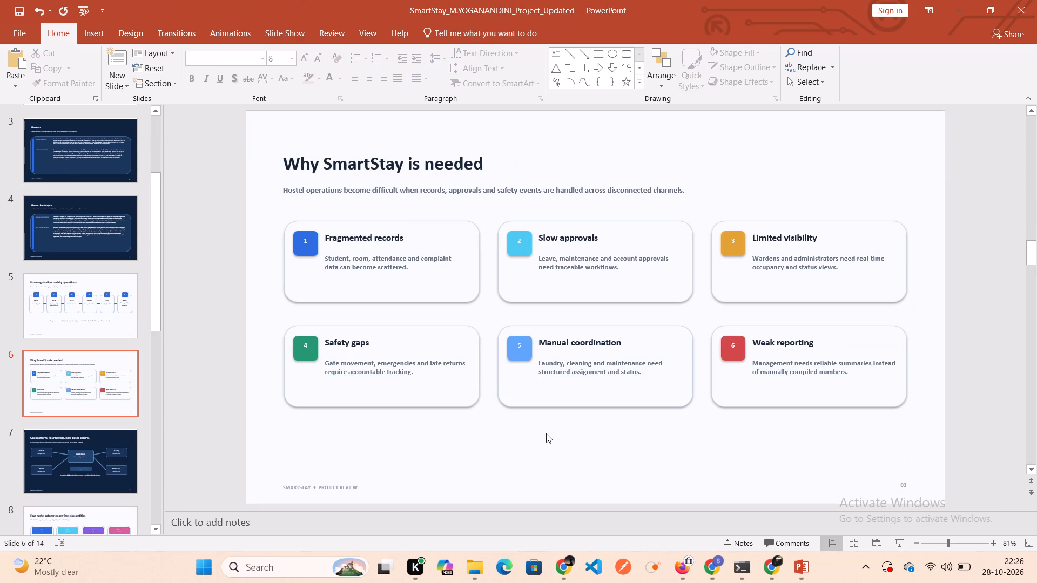
{"action": "key", "text": "Left"}
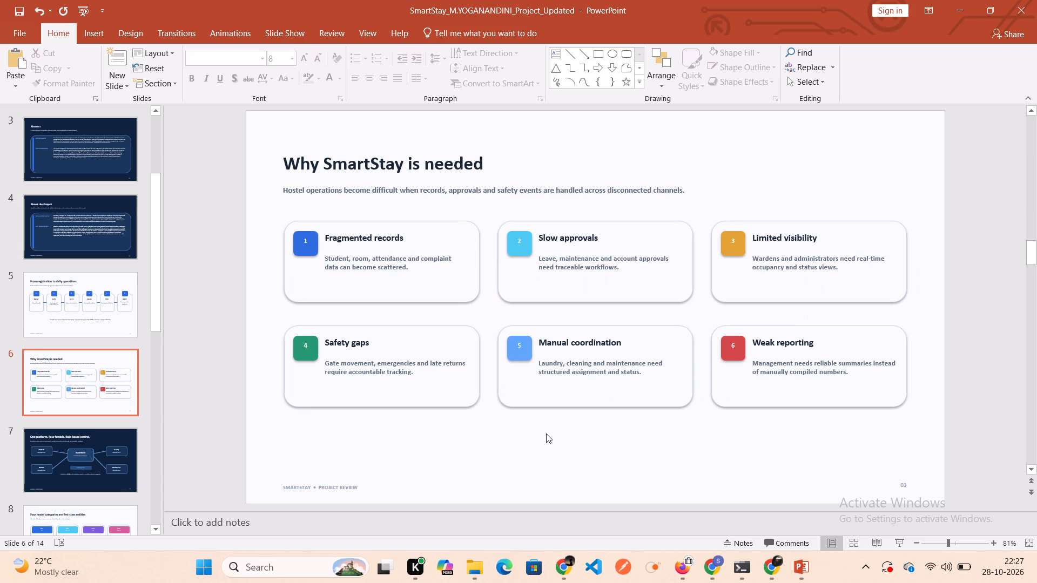
{"action": "left_click", "coordinate": [116, 466]}
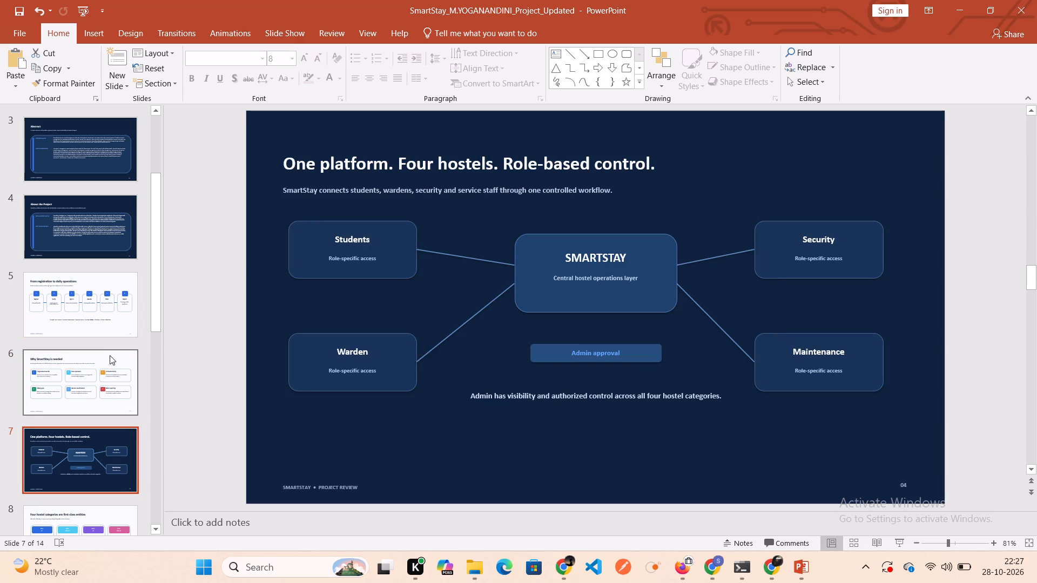
{"action": "left_click", "coordinate": [91, 386]}
{"action": "scroll", "coordinate": [91, 386], "scroll_direction": "down", "scroll_amount": 1}
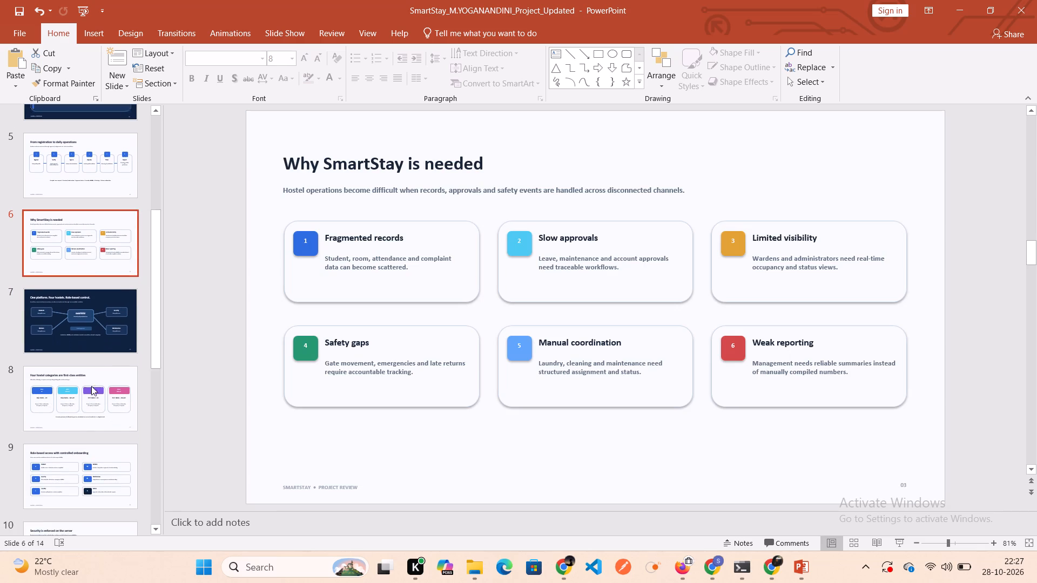
{"action": "scroll", "coordinate": [91, 386], "scroll_direction": "down", "scroll_amount": 1}
{"action": "left_click", "coordinate": [96, 364]}
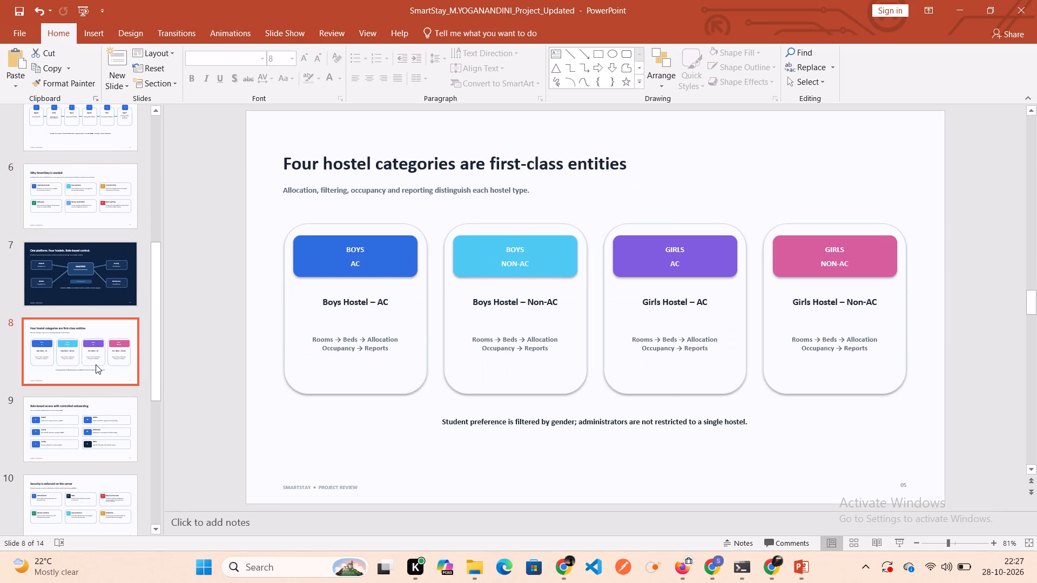
{"action": "scroll", "coordinate": [96, 364], "scroll_direction": "down", "scroll_amount": 1}
{"action": "left_click", "coordinate": [96, 364]}
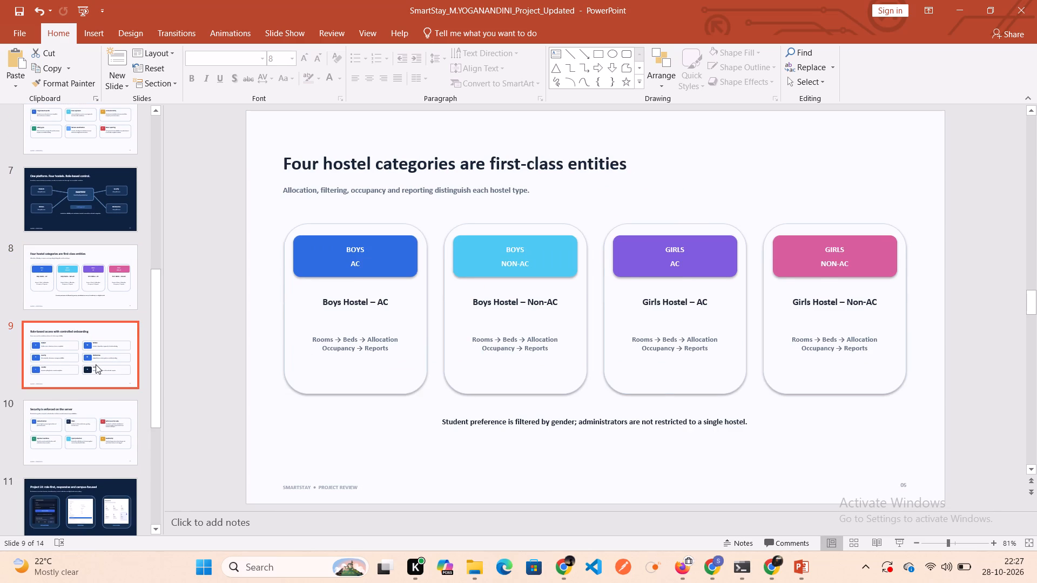
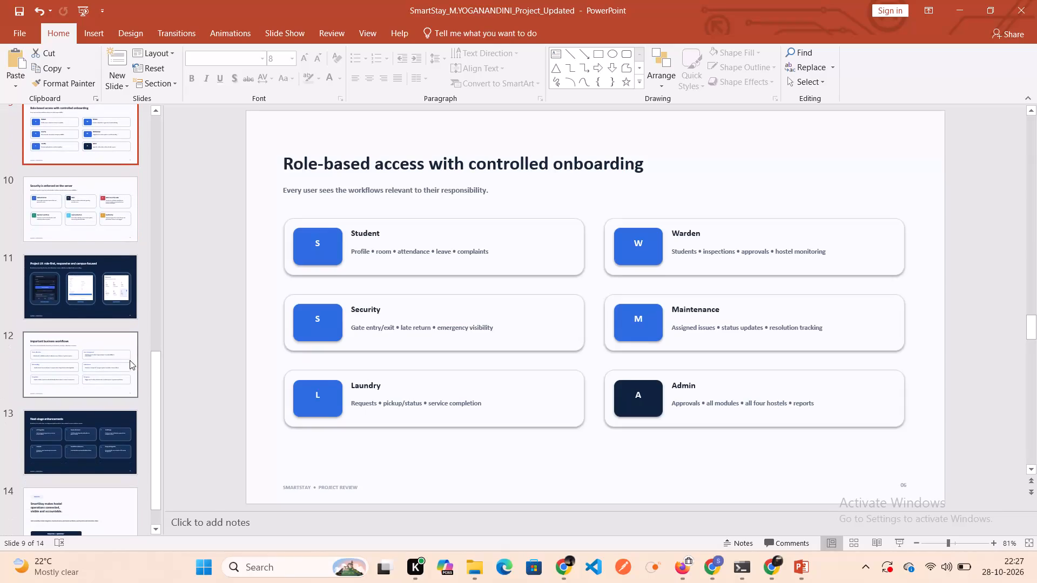
Delete the Important business workflows slide from the presentation.
{"action": "left_click", "coordinate": [109, 370]}
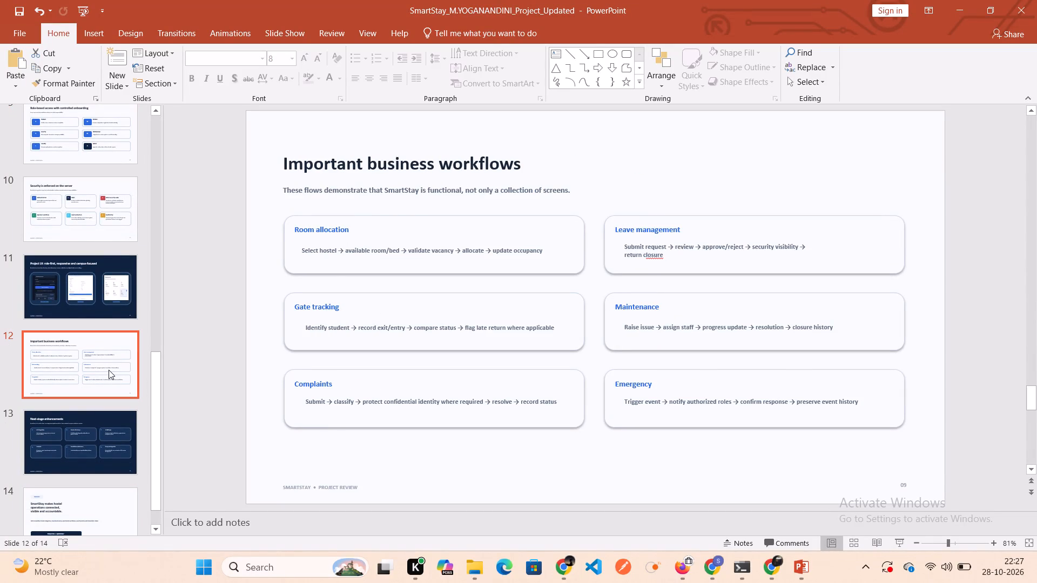
{"action": "scroll", "coordinate": [109, 370], "scroll_direction": "down", "scroll_amount": 1}
{"action": "left_click", "coordinate": [98, 401]}
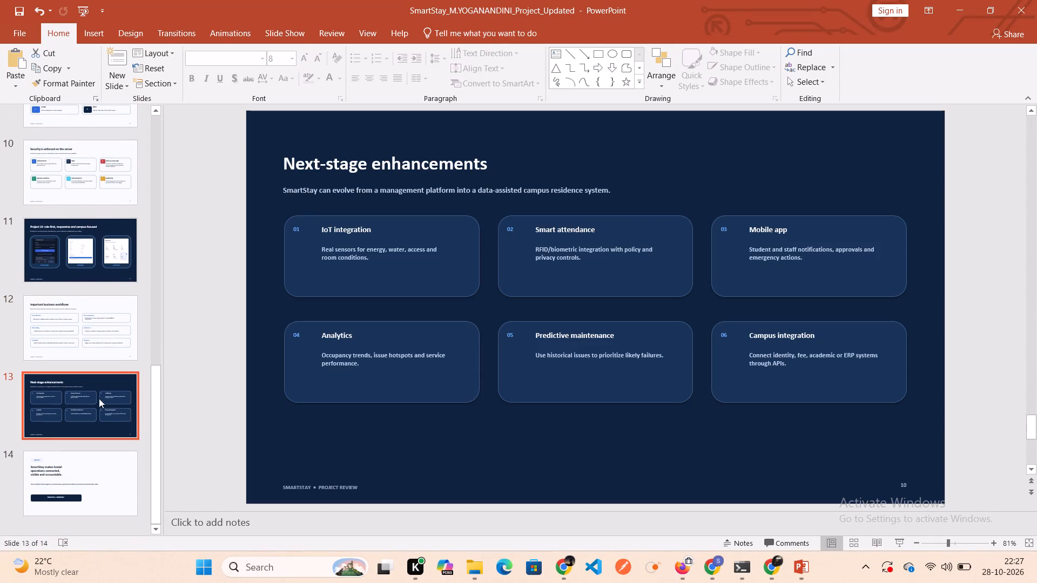
{"action": "left_click", "coordinate": [118, 336]}
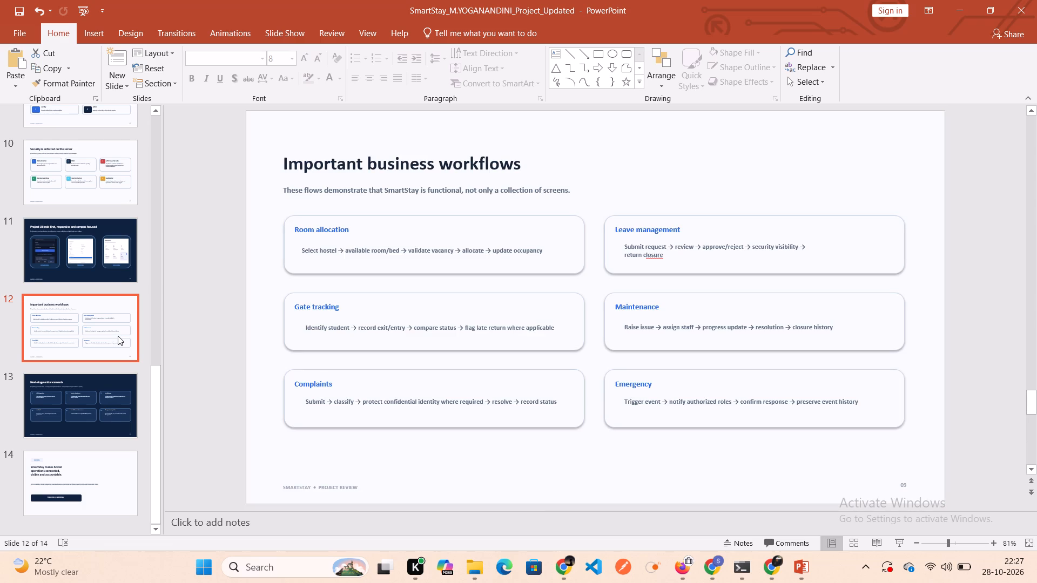
{"action": "key", "text": "Delete"}
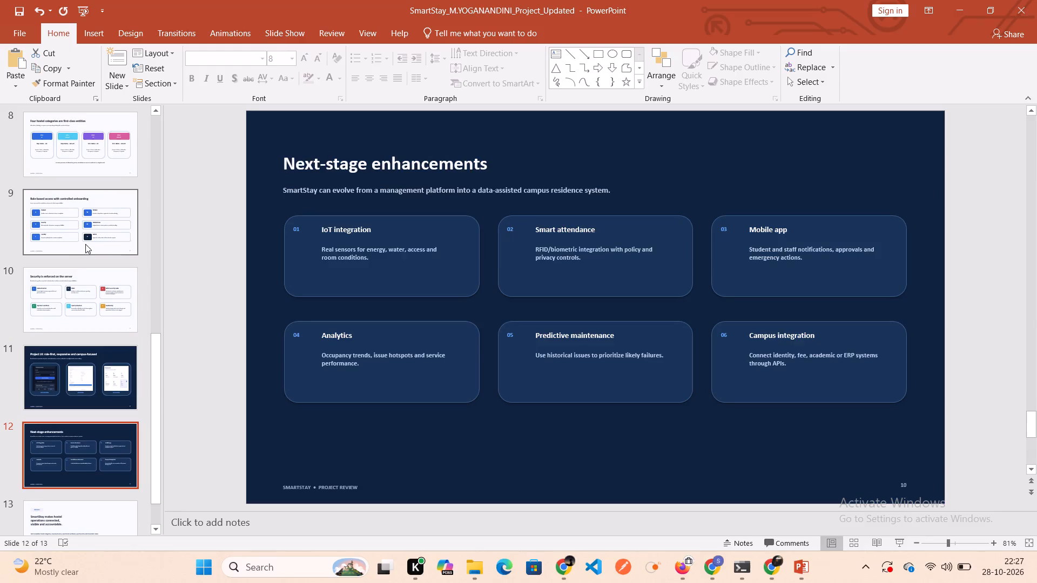
Review the neighbouring slides and delete the Why SmartStay is needed slide.
{"action": "left_click", "coordinate": [88, 274]}
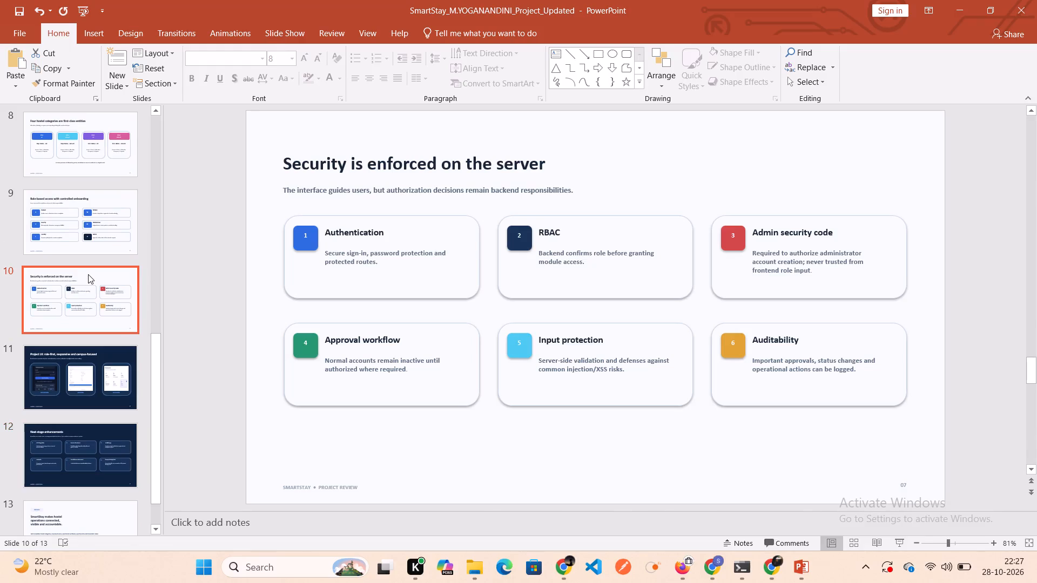
{"action": "left_click", "coordinate": [62, 356]}
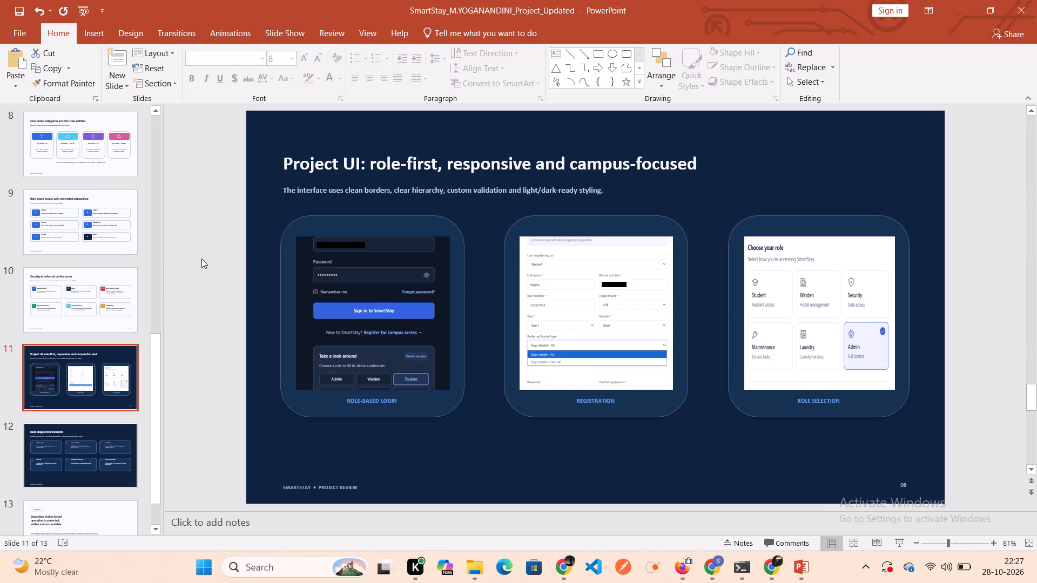
{"action": "left_click", "coordinate": [85, 308]}
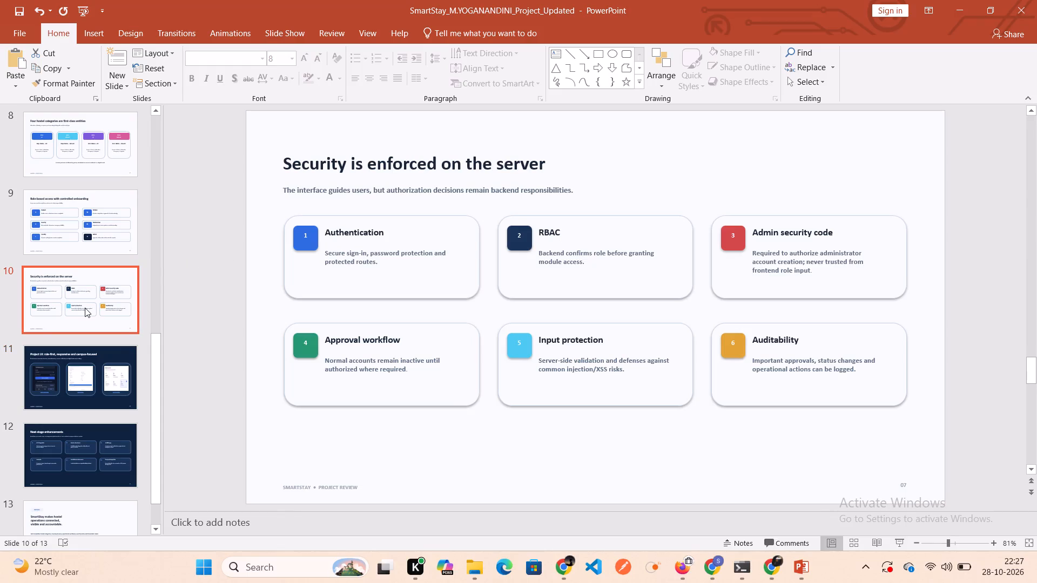
{"action": "left_click", "coordinate": [89, 209]}
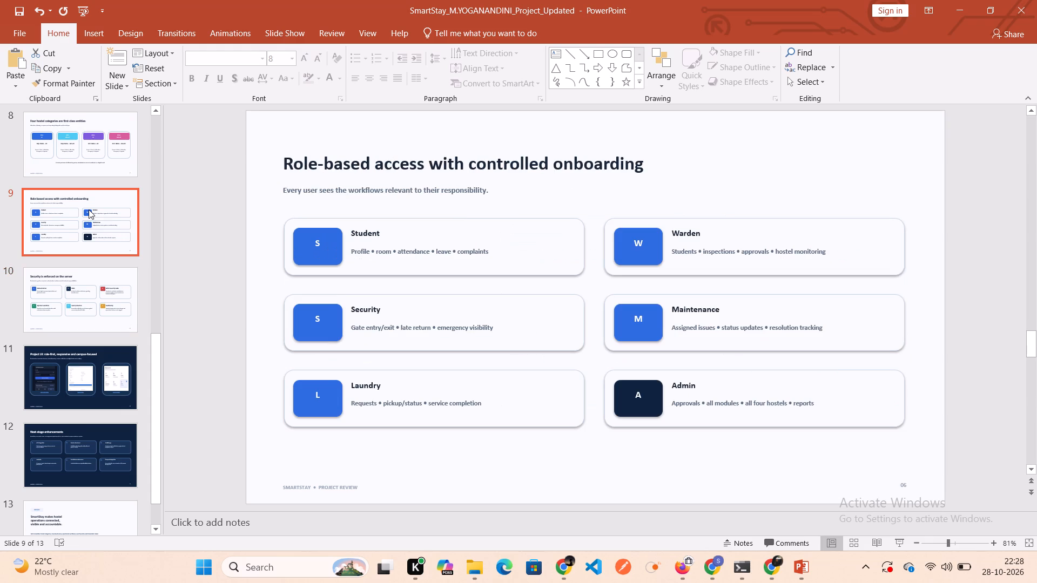
{"action": "scroll", "coordinate": [89, 209], "scroll_direction": "up", "scroll_amount": 1}
{"action": "left_click", "coordinate": [89, 209]}
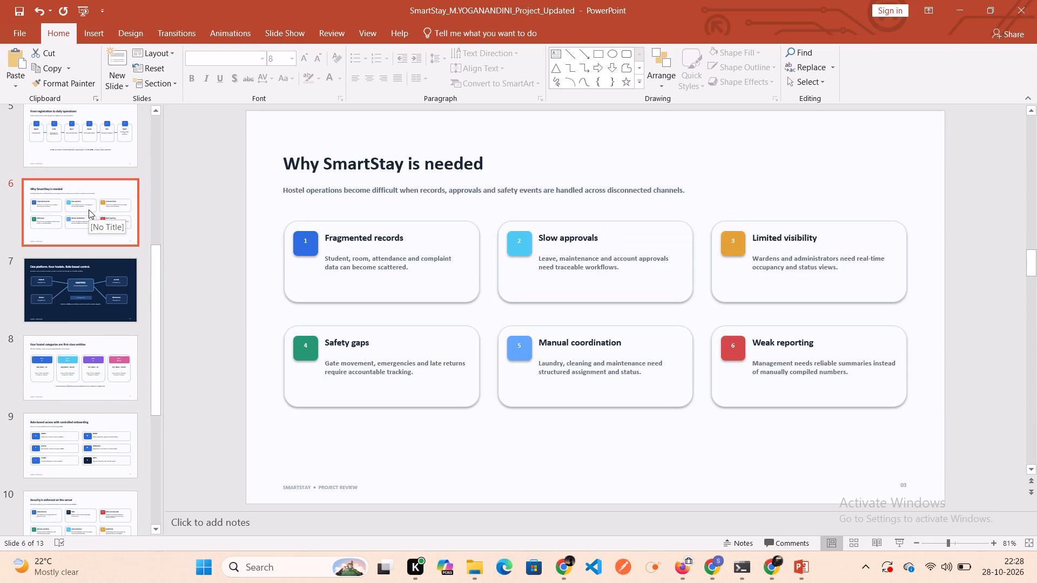
{"action": "key", "text": "Delete"}
Look back and forth through the slides from From registration to daily operations to the Conclusion, examining their order and footer page numbers.
{"action": "left_click", "coordinate": [85, 217]}
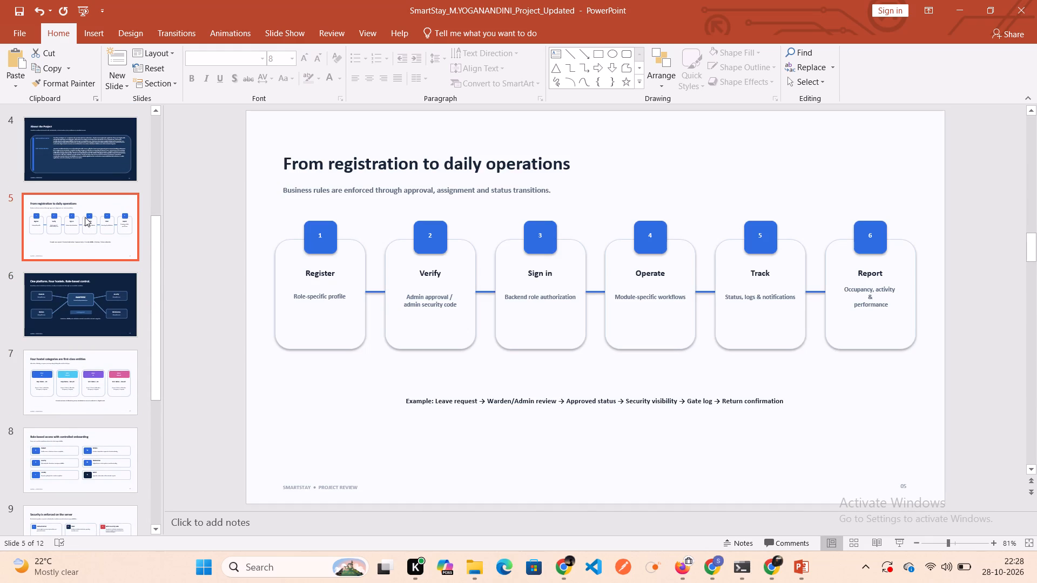
{"action": "key", "text": "Right"}
{"action": "key", "text": "Right"}
{"action": "left_click", "coordinate": [240, 229]}
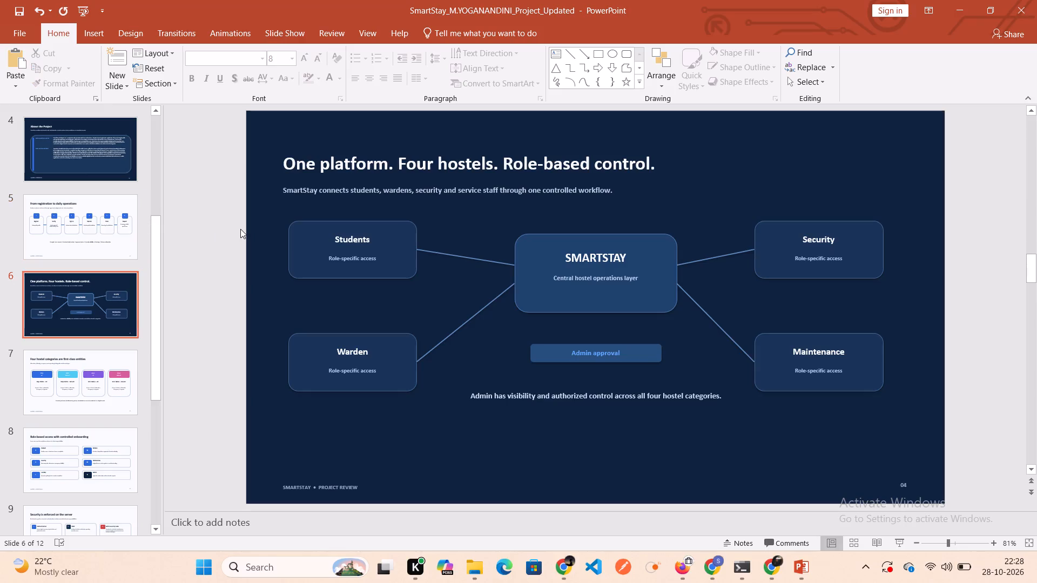
{"action": "key", "text": "Right"}
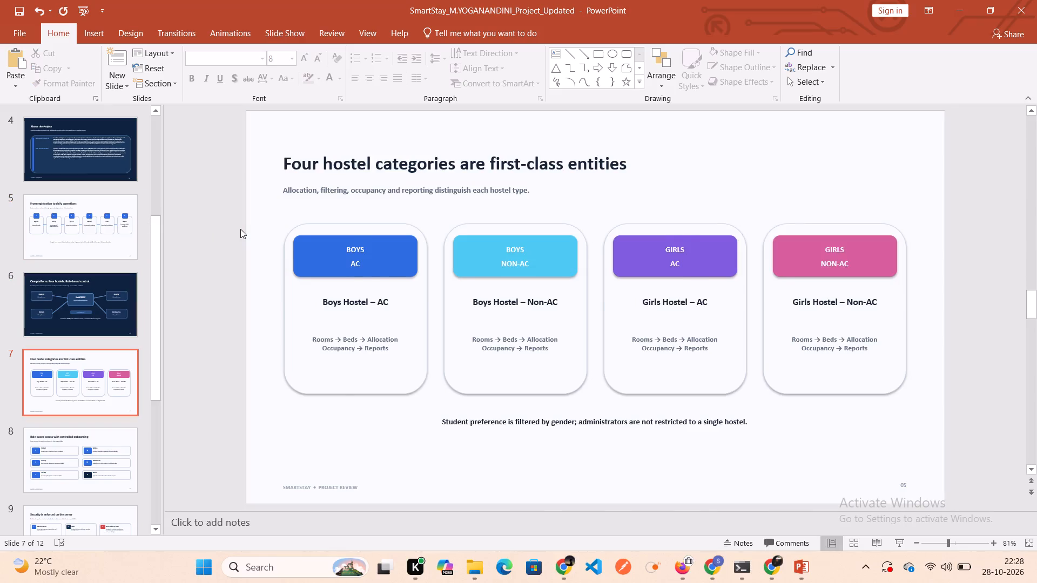
{"action": "key", "text": "Right"}
{"action": "key", "text": "Right"}
{"action": "key", "text": "Right"}
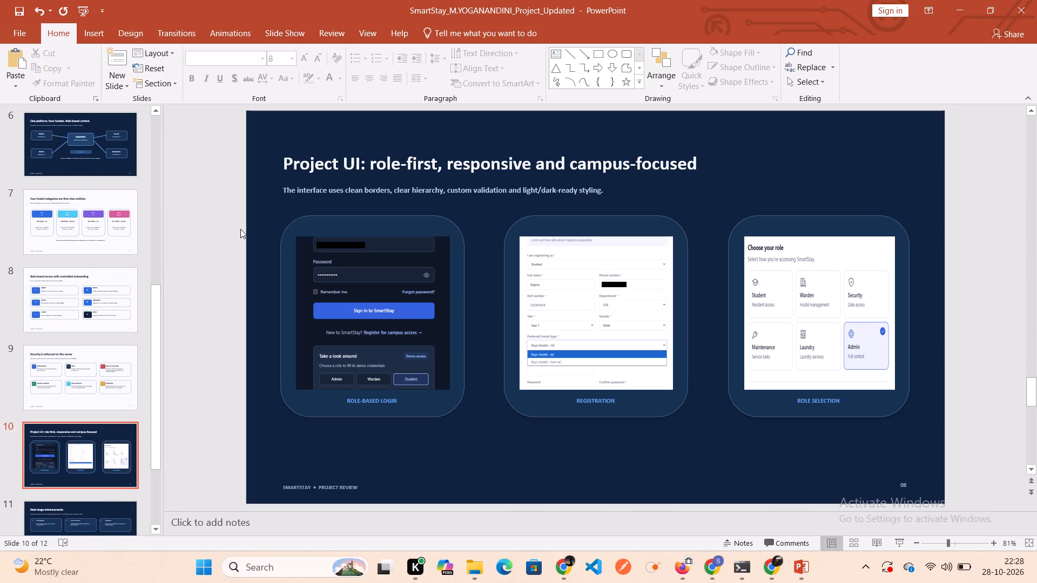
{"action": "key", "text": "Right"}
{"action": "key", "text": "Right"}
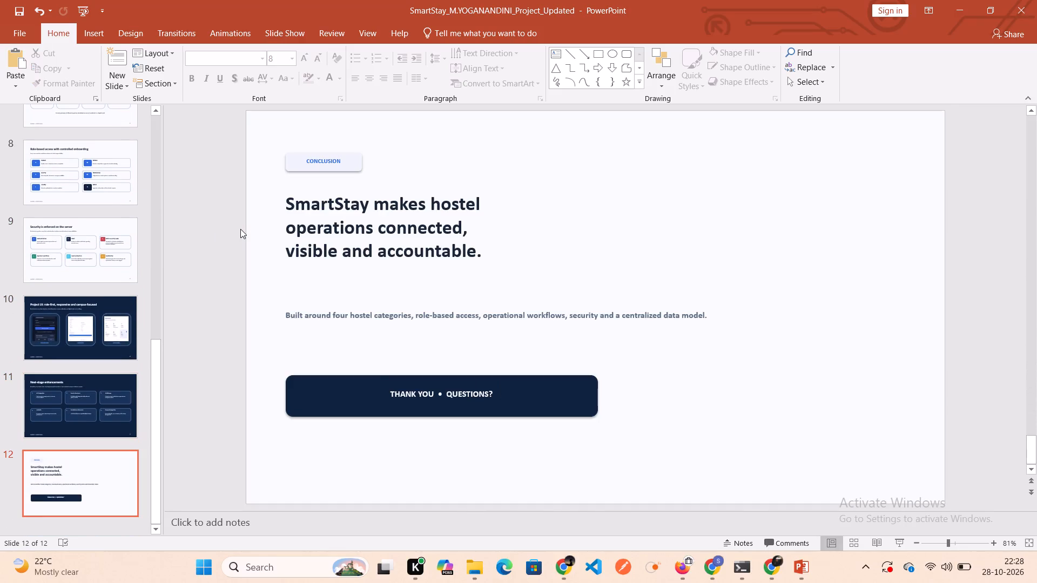
{"action": "key", "text": "Left"}
{"action": "key", "text": "Left"}
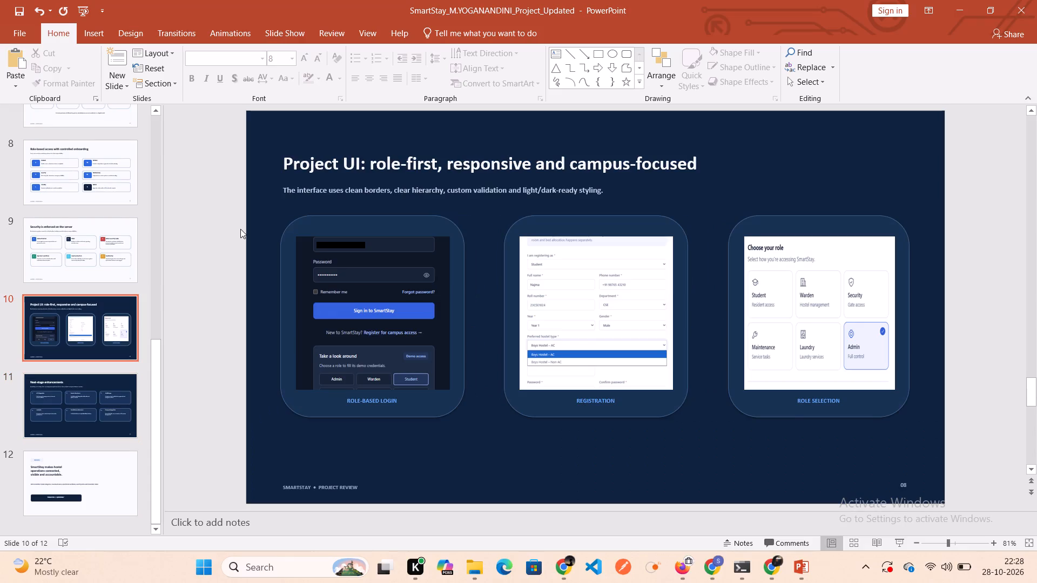
{"action": "key", "text": "Left"}
{"action": "key", "text": "Left"}
{"action": "key", "text": "Left"}
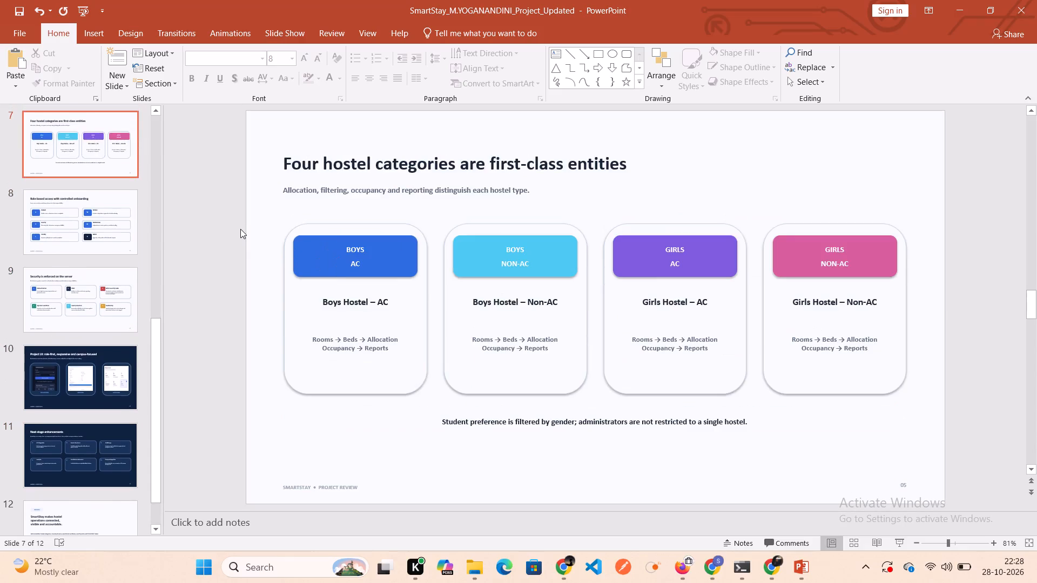
{"action": "key", "text": "Left"}
{"action": "key", "text": "Right"}
{"action": "key", "text": "Right"}
{"action": "key", "text": "Right"}
{"action": "key", "text": "Right"}
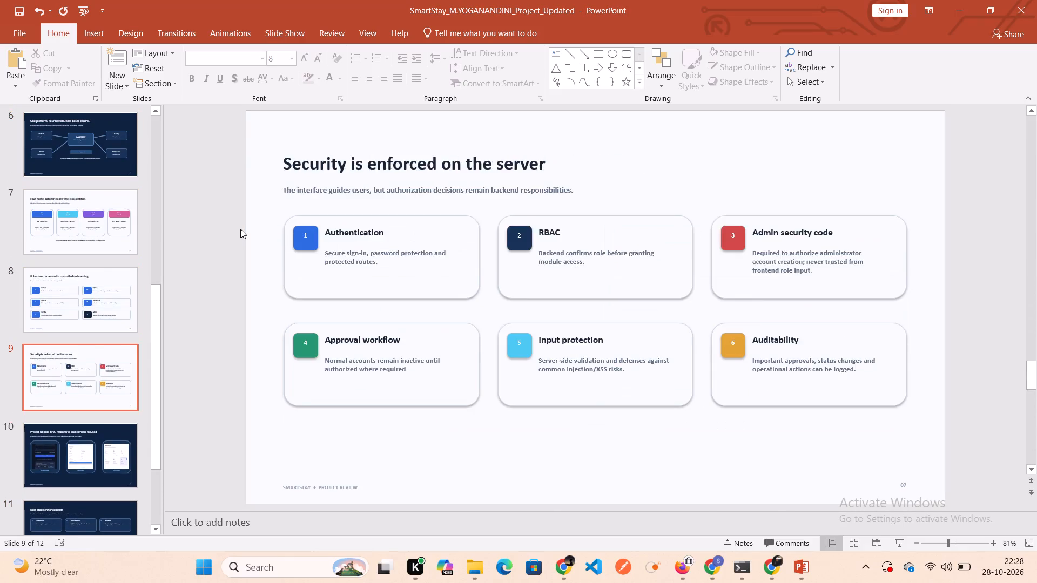
{"action": "key", "text": "Right"}
{"action": "key", "text": "Right"}
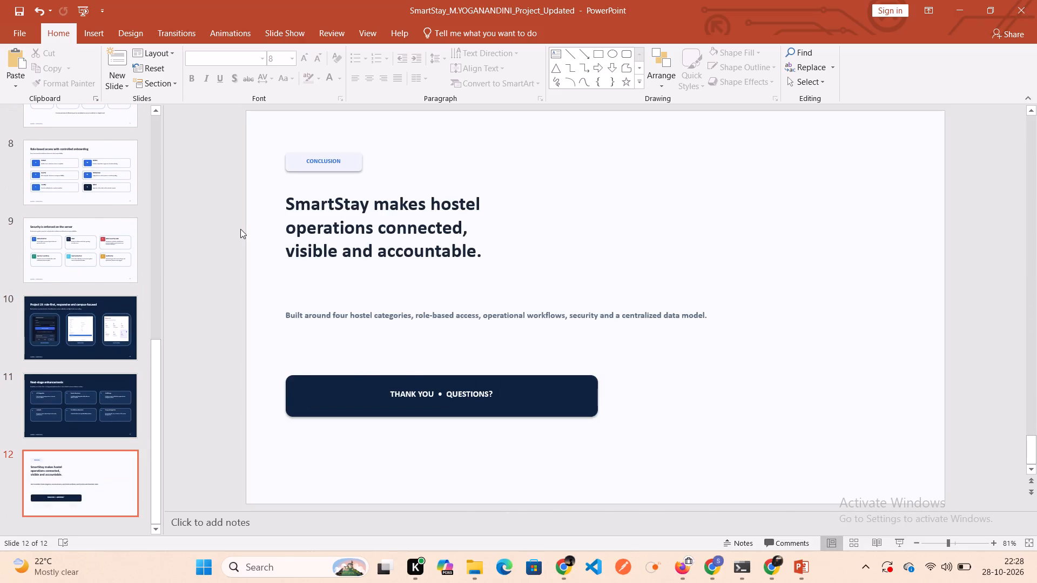
{"action": "key", "text": "Left"}
{"action": "key", "text": "Left"}
{"action": "key", "text": "Left"}
{"action": "key", "text": "Left"}
{"action": "key", "text": "Left"}
{"action": "key", "text": "Left"}
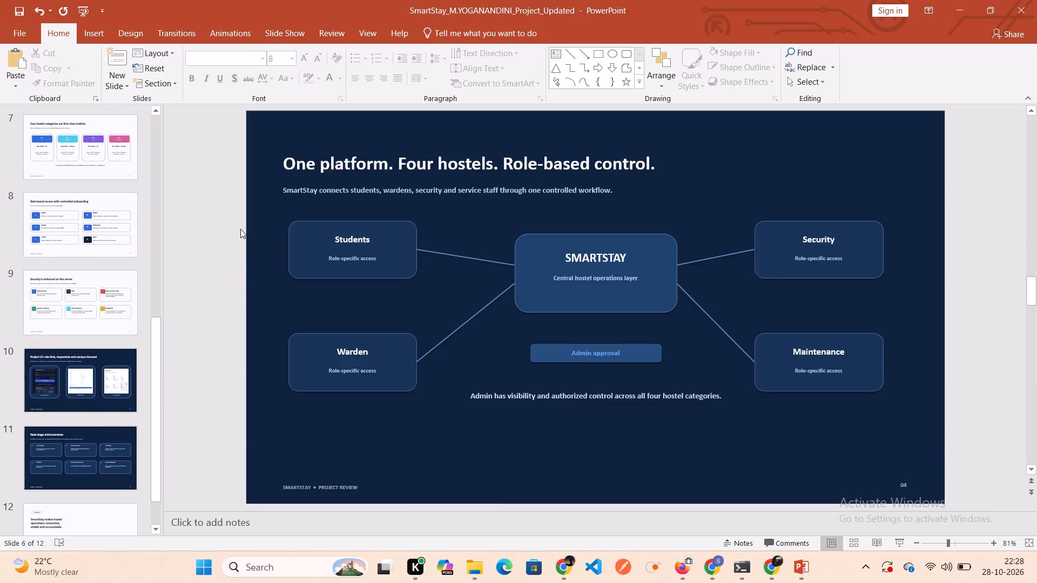
{"action": "key", "text": "Right"}
{"action": "key", "text": "Right"}
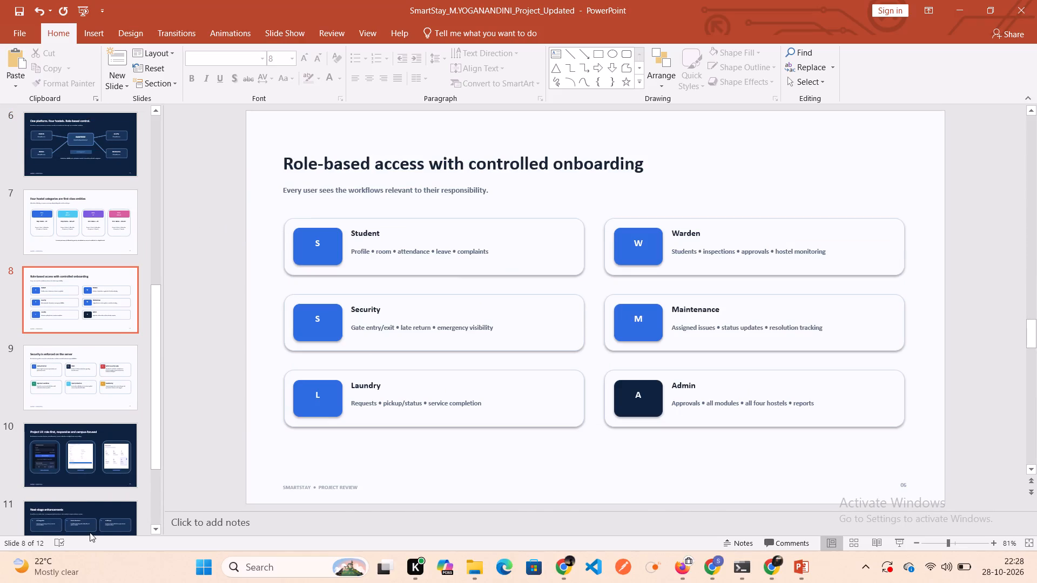
Move the Project UI slide to directly after the Four hostel categories slide, and check the slides that follow it.
{"action": "left_click_drag", "start_coordinate": [81, 470], "coordinate": [80, 307]}
{"action": "scroll", "coordinate": [92, 400], "scroll_direction": "down", "scroll_amount": 2}
{"action": "left_click", "coordinate": [92, 400]}
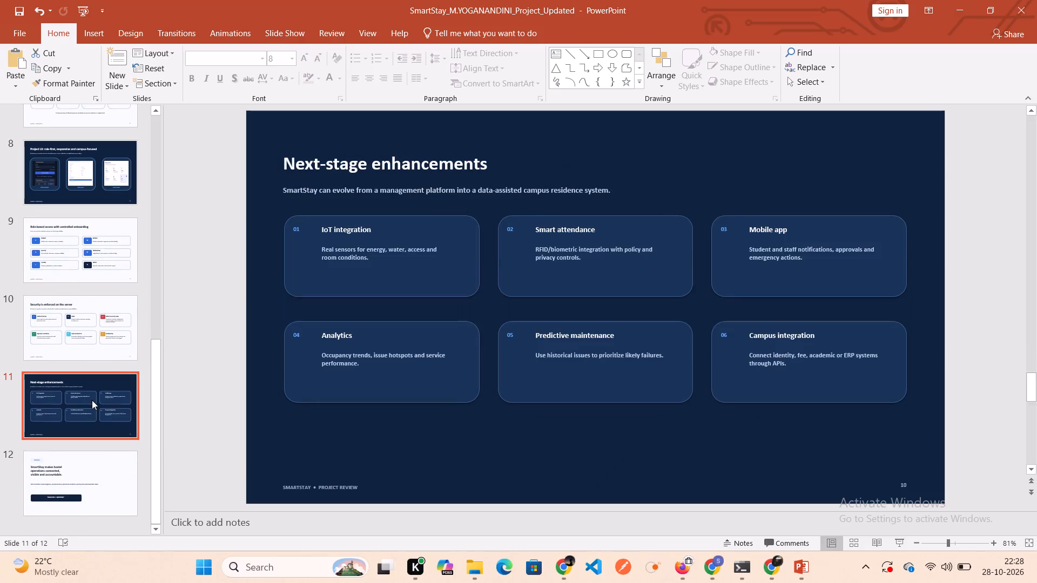
{"action": "left_click", "coordinate": [89, 344]}
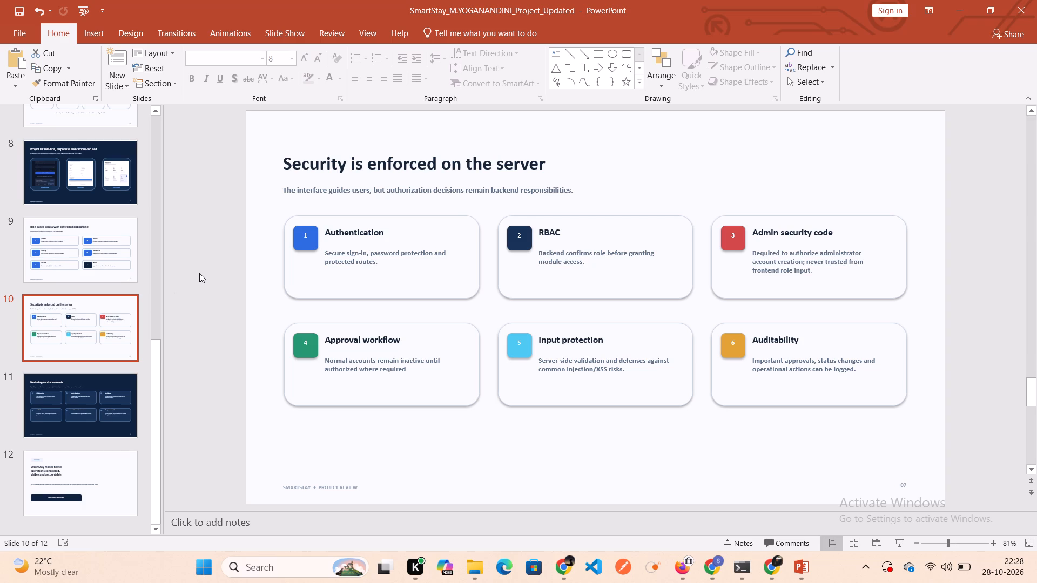
Switch to the other open SmartStay presentation and copy the bulleted presenter details from its title slide.
{"action": "scroll", "coordinate": [100, 218], "scroll_direction": "up", "scroll_amount": 6}
{"action": "left_click", "coordinate": [100, 218]}
{"action": "left_click", "coordinate": [109, 161]}
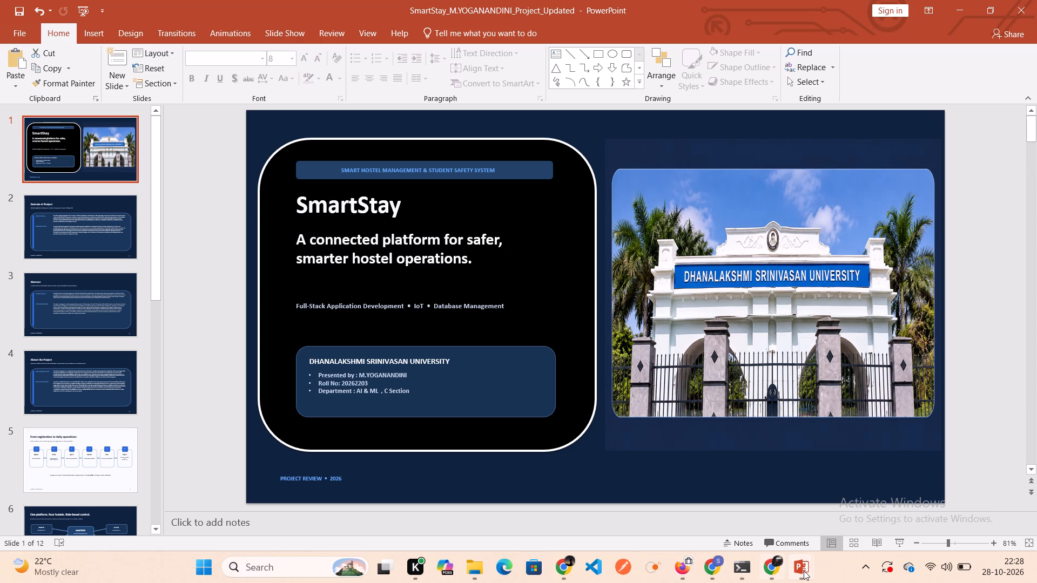
{"action": "left_click", "coordinate": [726, 506]}
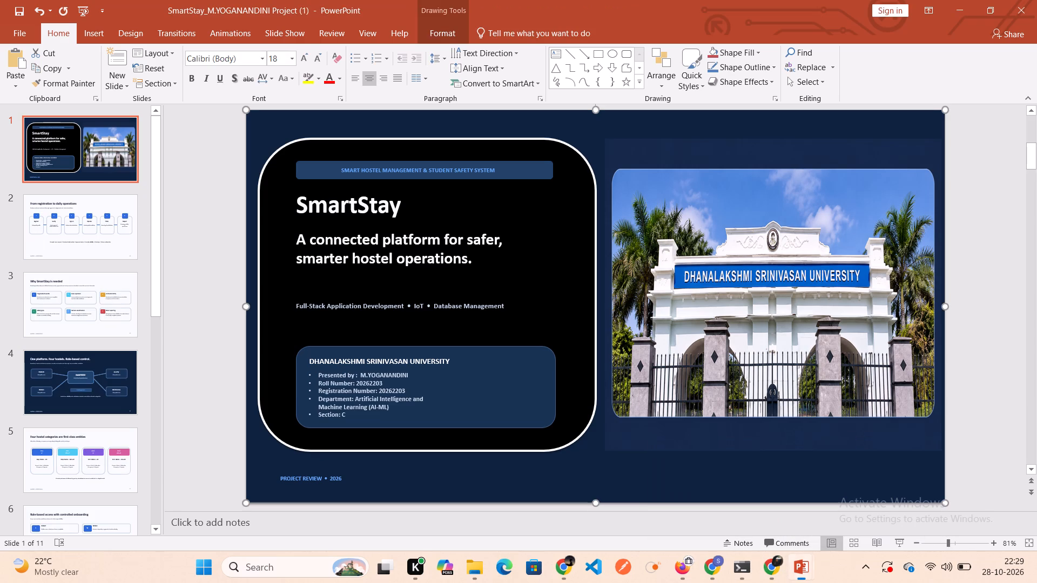
{"action": "left_click", "coordinate": [356, 416]}
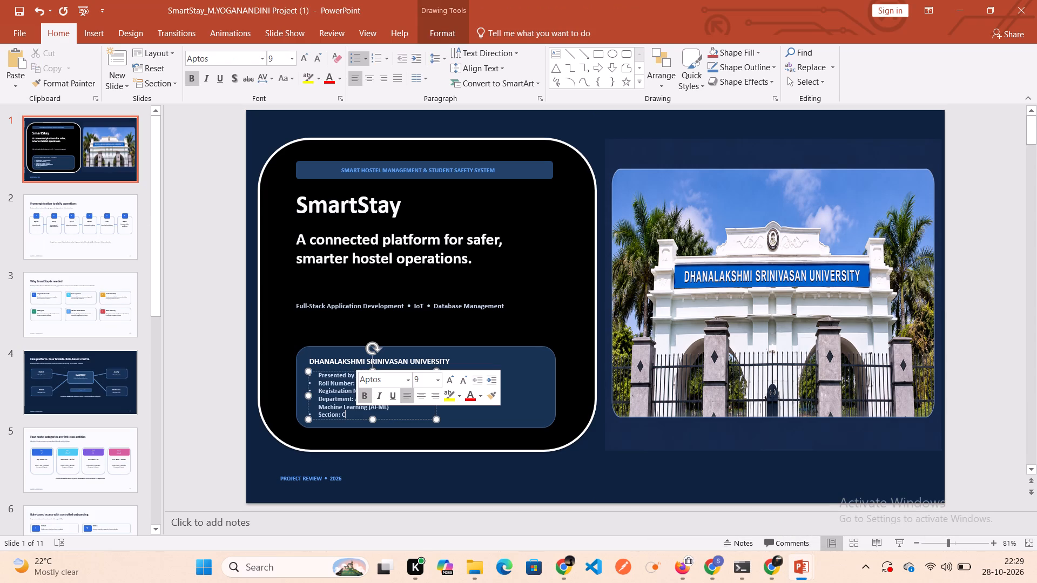
{"action": "left_click_drag", "start_coordinate": [356, 416], "coordinate": [322, 366]}
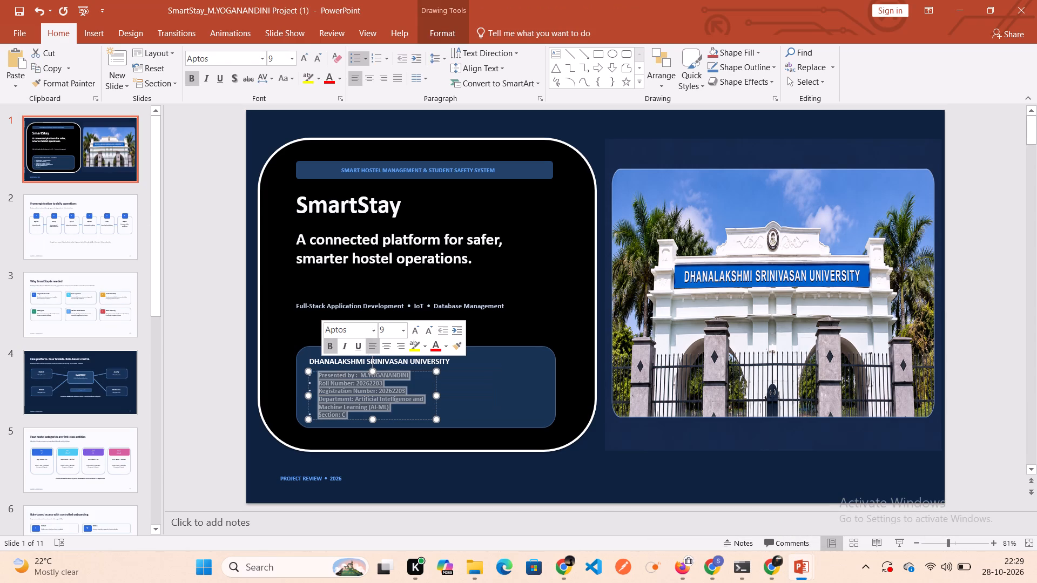
{"action": "key", "text": "ctrl+c"}
Return to the updated presentation and extend the university details box on the title slide slightly downward.
{"action": "key", "text": "alt+Tab"}
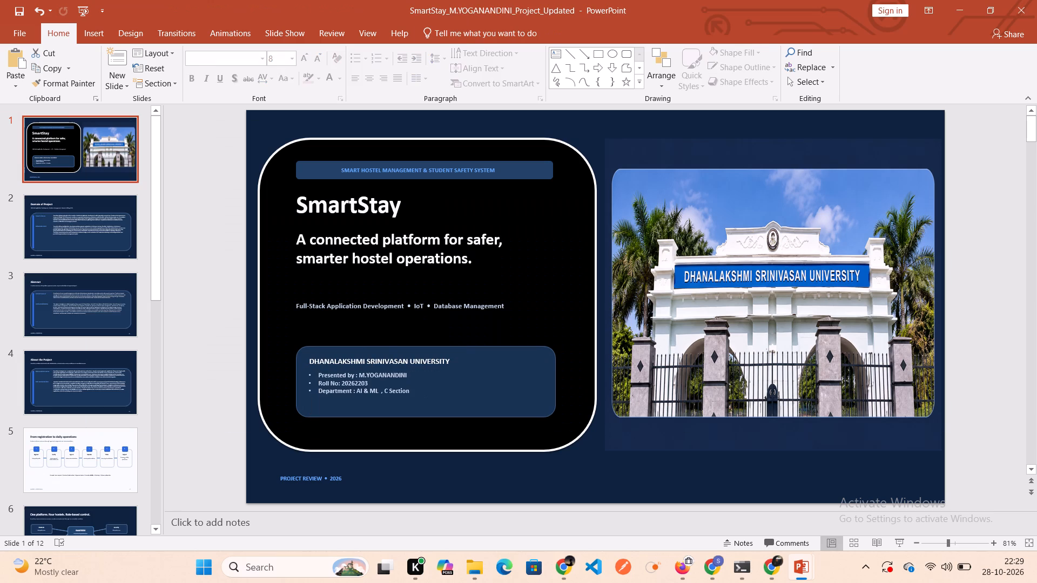
{"action": "left_click", "coordinate": [408, 385]}
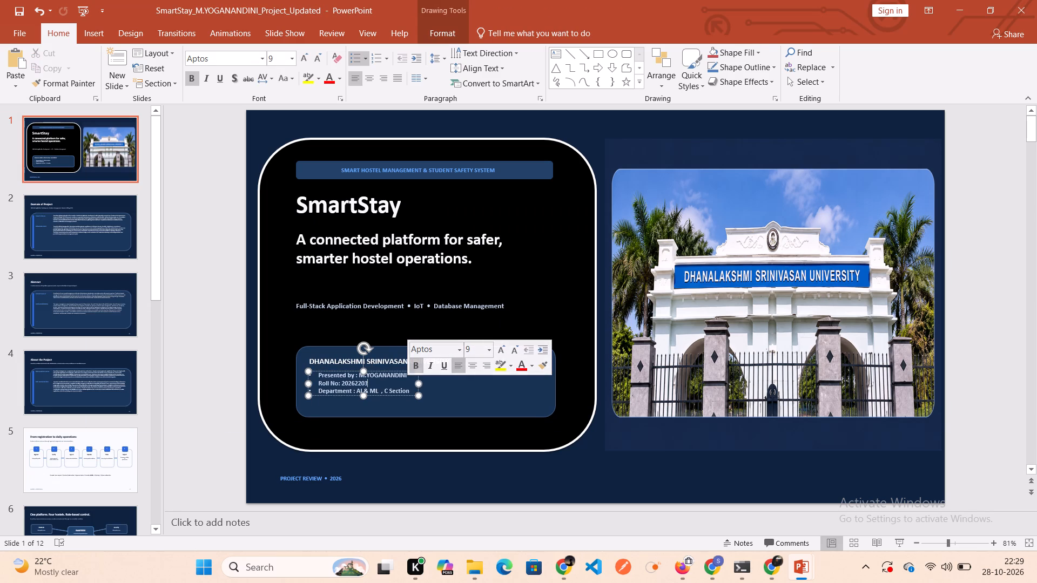
{"action": "left_click", "coordinate": [425, 417]}
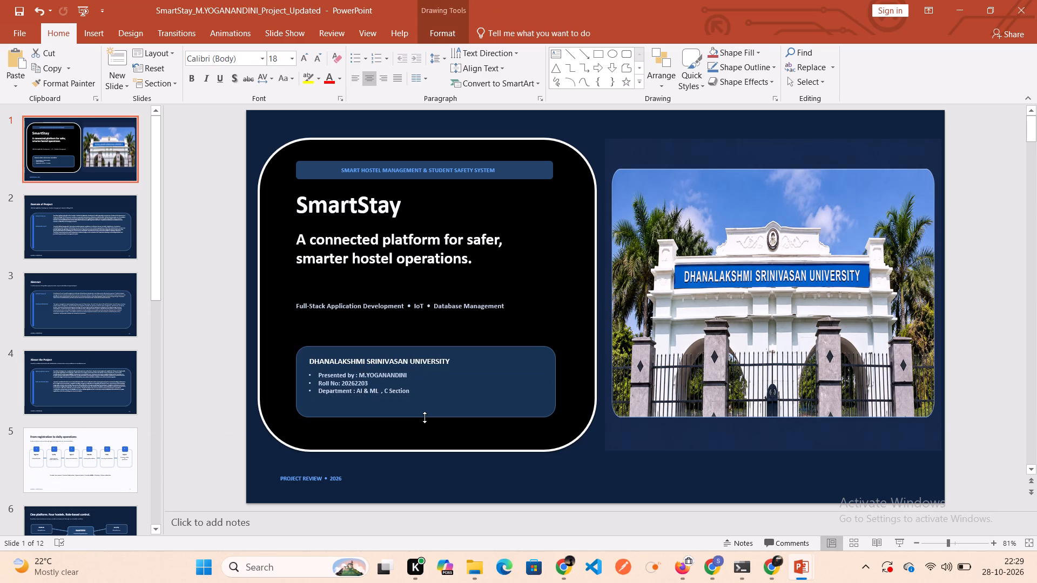
{"action": "left_click_drag", "start_coordinate": [427, 417], "coordinate": [430, 429]}
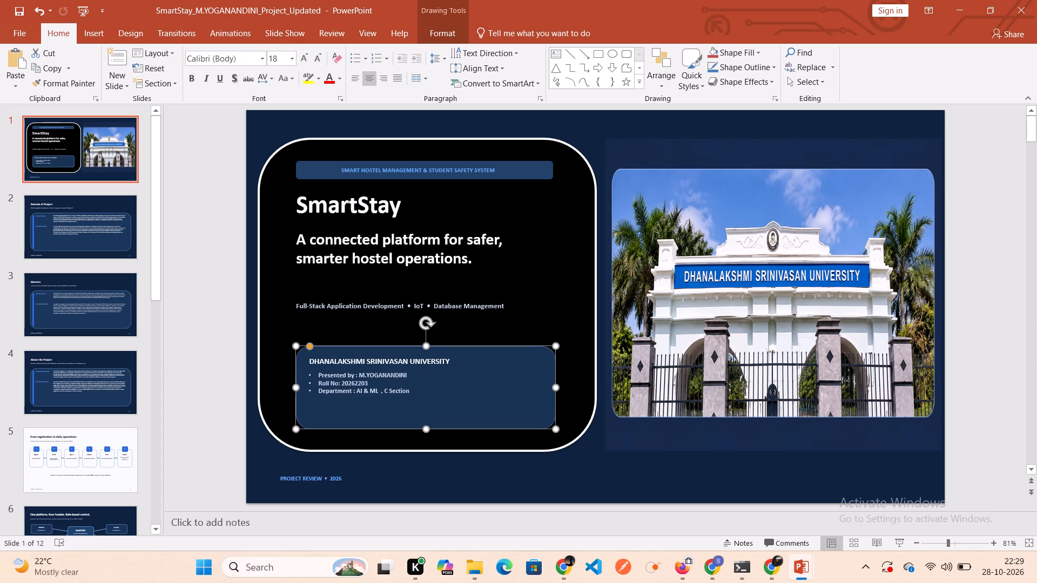
Replace the bulleted presenter details on the updated title slide with the copied list.
{"action": "left_click", "coordinate": [418, 388]}
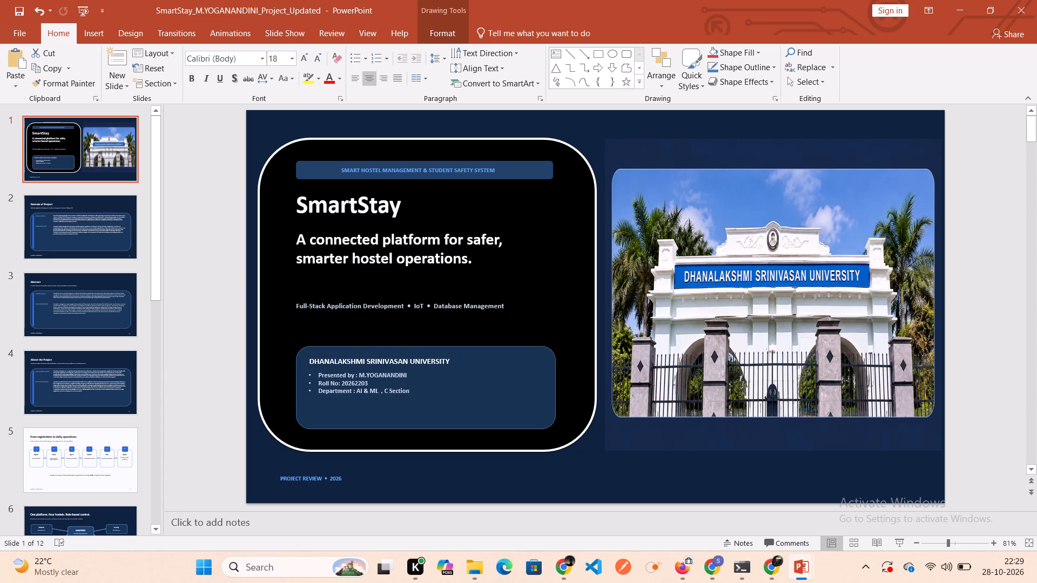
{"action": "left_click", "coordinate": [407, 384]}
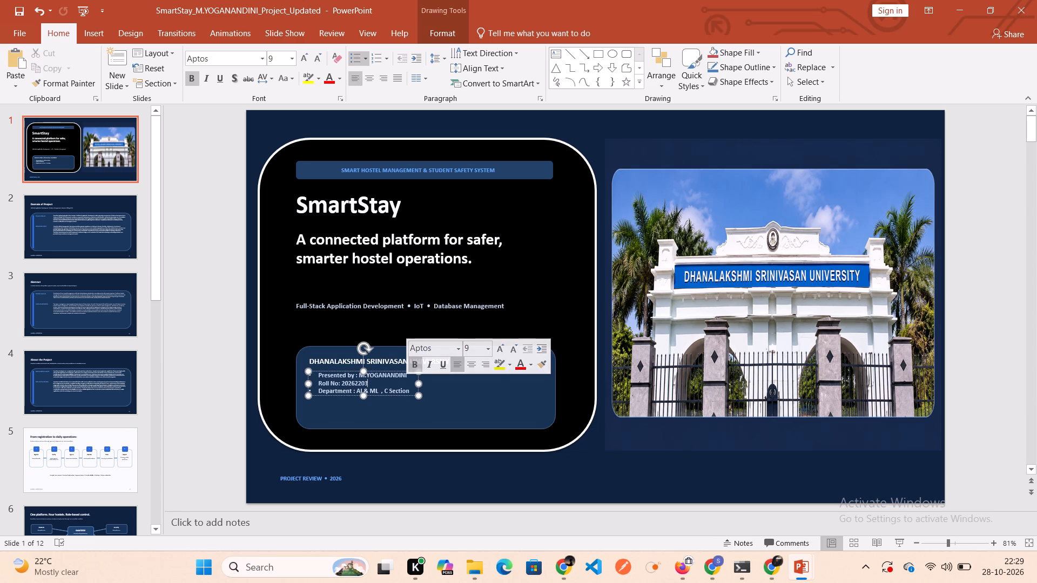
{"action": "left_click_drag", "start_coordinate": [408, 389], "coordinate": [321, 371]}
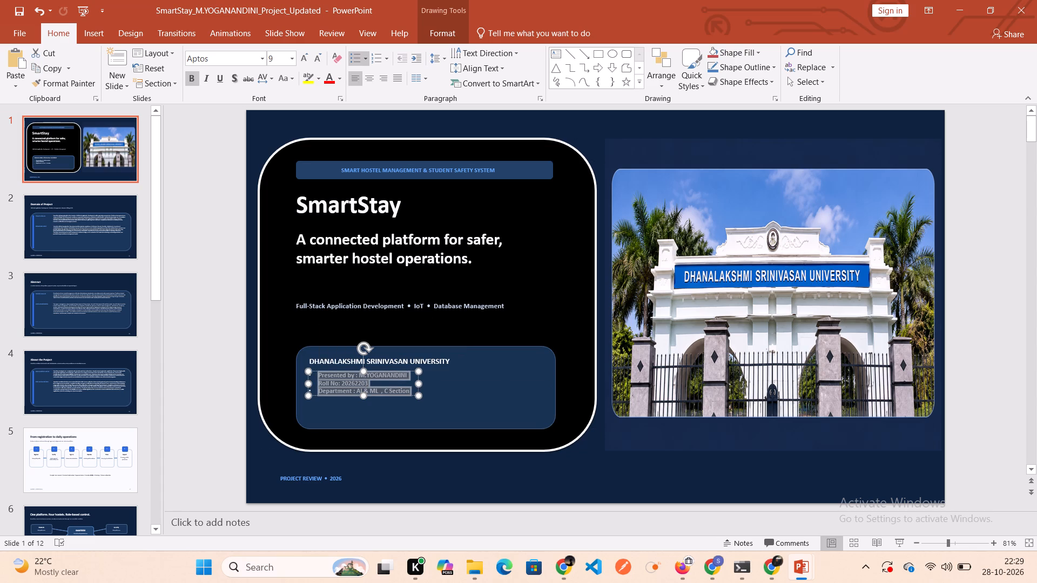
{"action": "key", "text": "ctrl+v"}
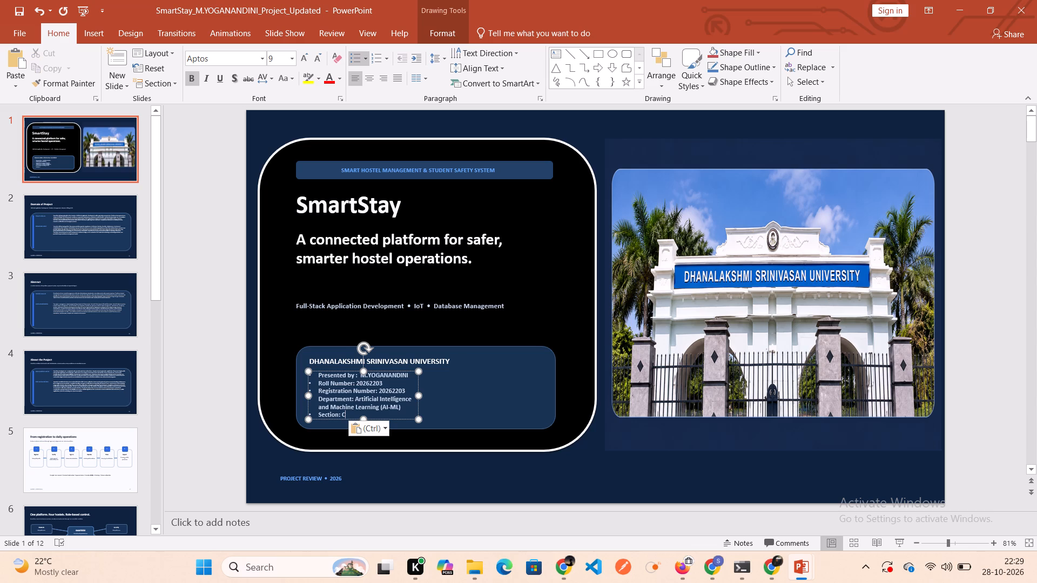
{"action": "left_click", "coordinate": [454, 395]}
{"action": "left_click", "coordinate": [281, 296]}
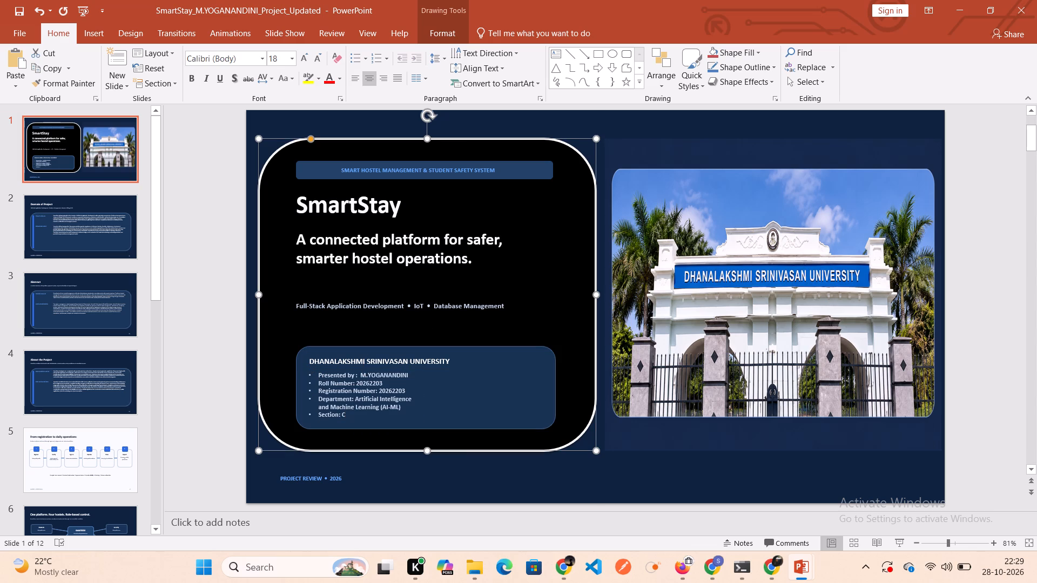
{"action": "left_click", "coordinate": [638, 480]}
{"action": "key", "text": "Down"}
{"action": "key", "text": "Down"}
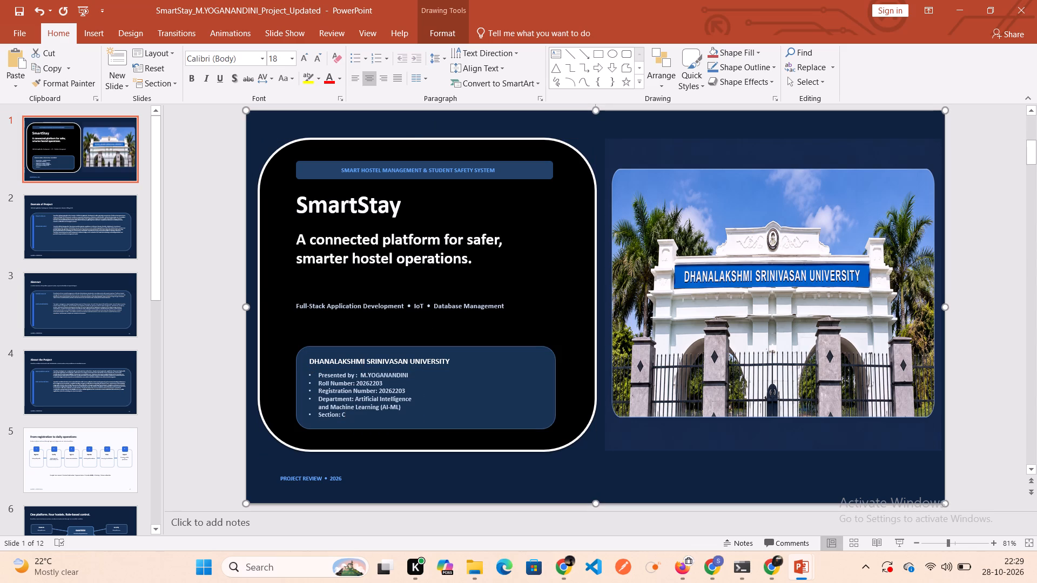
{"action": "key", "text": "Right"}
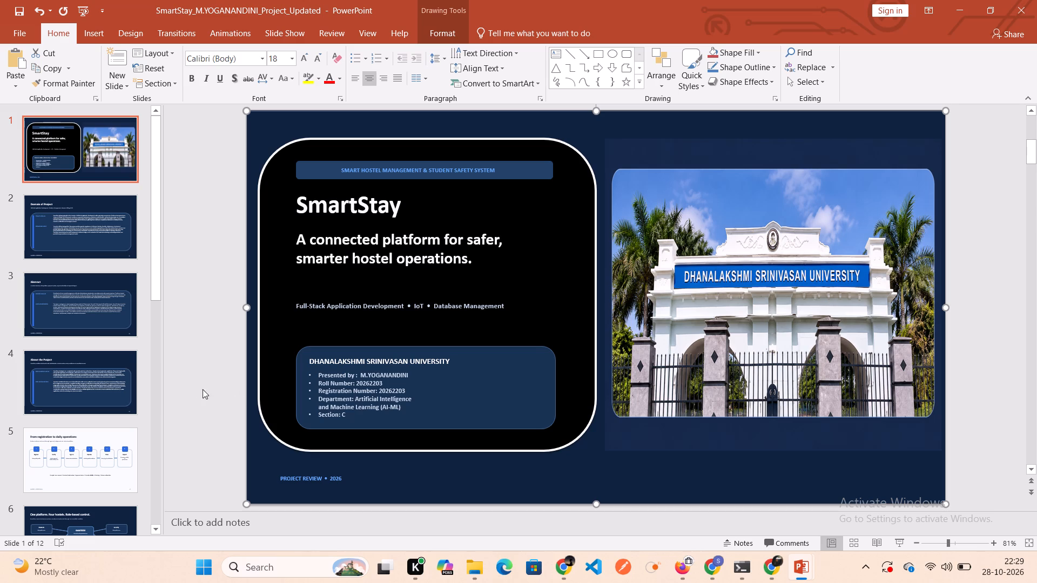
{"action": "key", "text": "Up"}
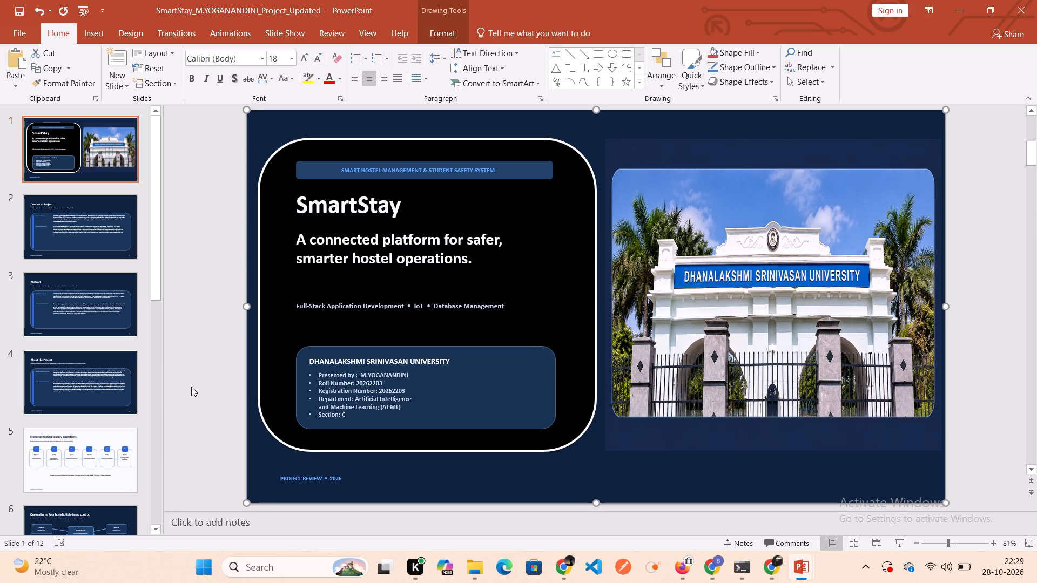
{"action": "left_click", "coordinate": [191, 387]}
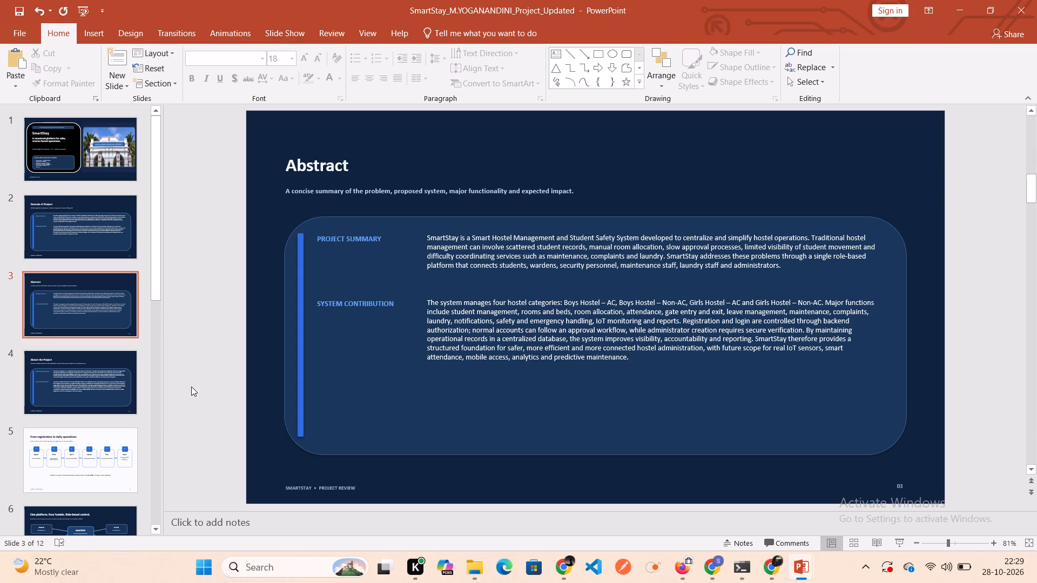
Make the Project Summary paragraph on the Abstract slide bold.
{"action": "left_click", "coordinate": [812, 260]}
{"action": "left_click_drag", "start_coordinate": [804, 265], "coordinate": [524, 245]}
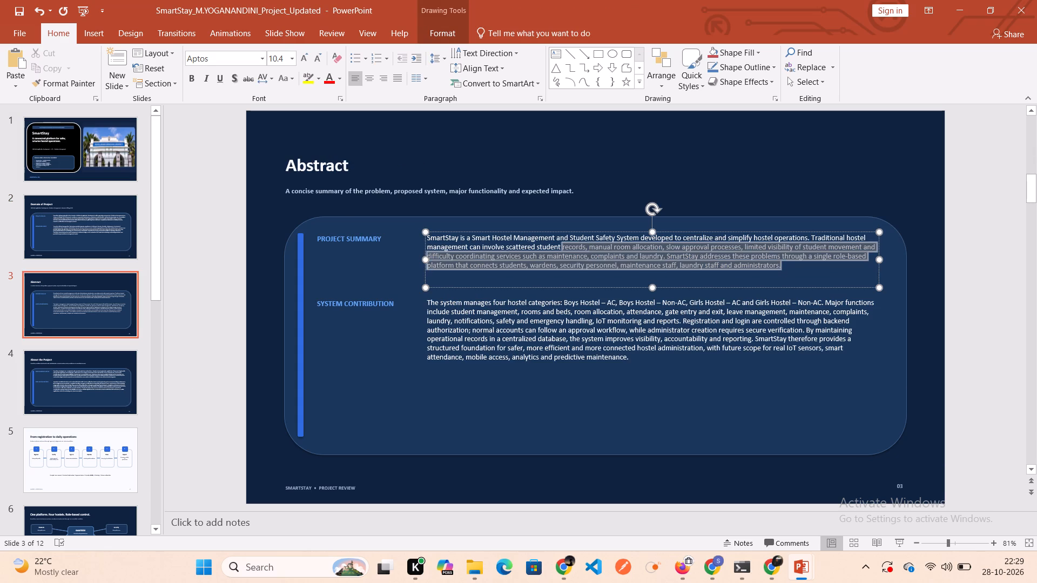
{"action": "left_click_drag", "start_coordinate": [524, 245], "coordinate": [433, 245]}
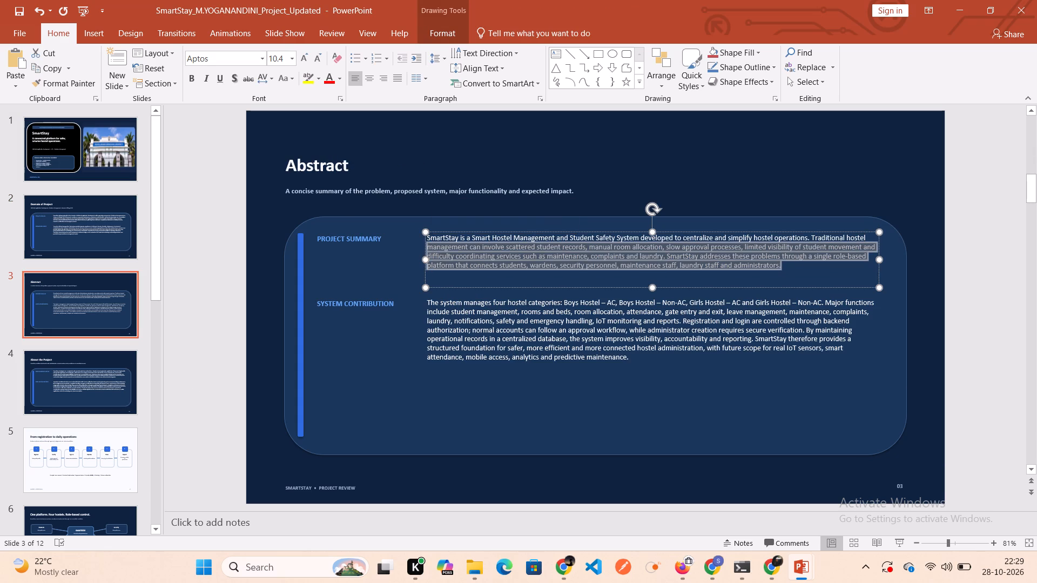
{"action": "left_click", "coordinate": [795, 266]}
{"action": "left_click", "coordinate": [813, 274]}
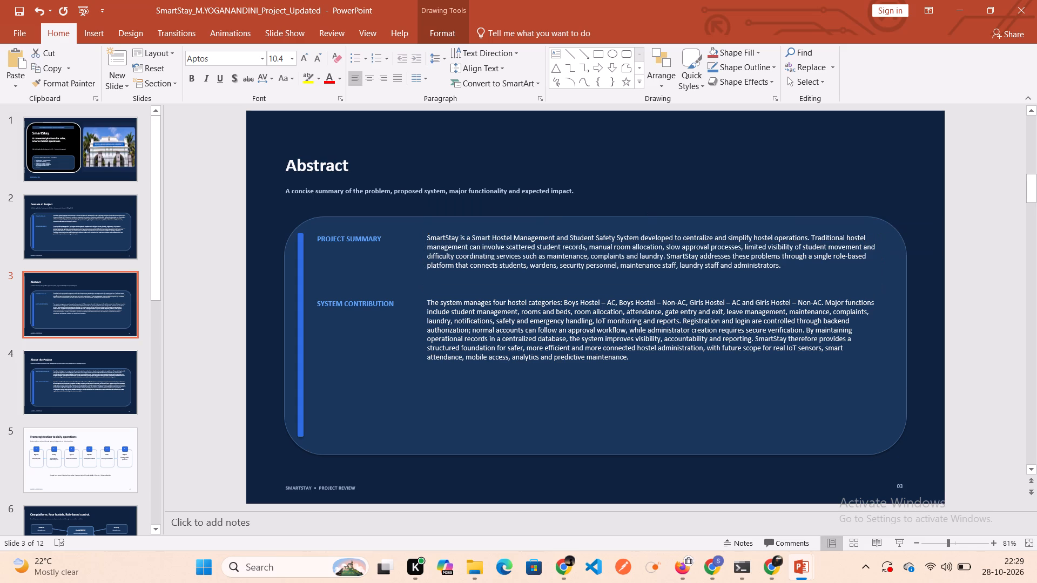
{"action": "left_click", "coordinate": [192, 77]}
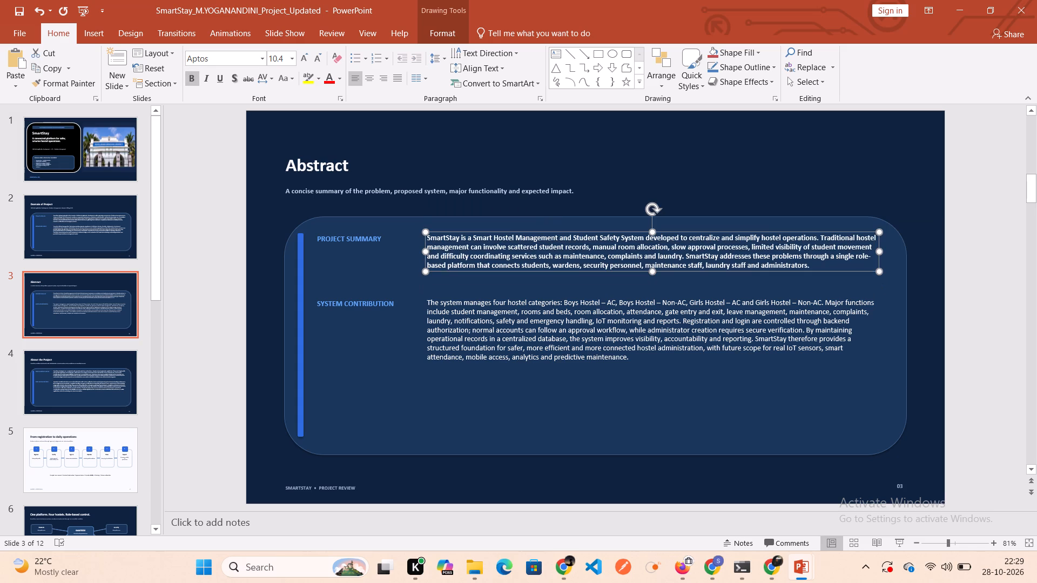
Make the System Contribution paragraph on the Abstract slide bold.
{"action": "left_click", "coordinate": [703, 362]}
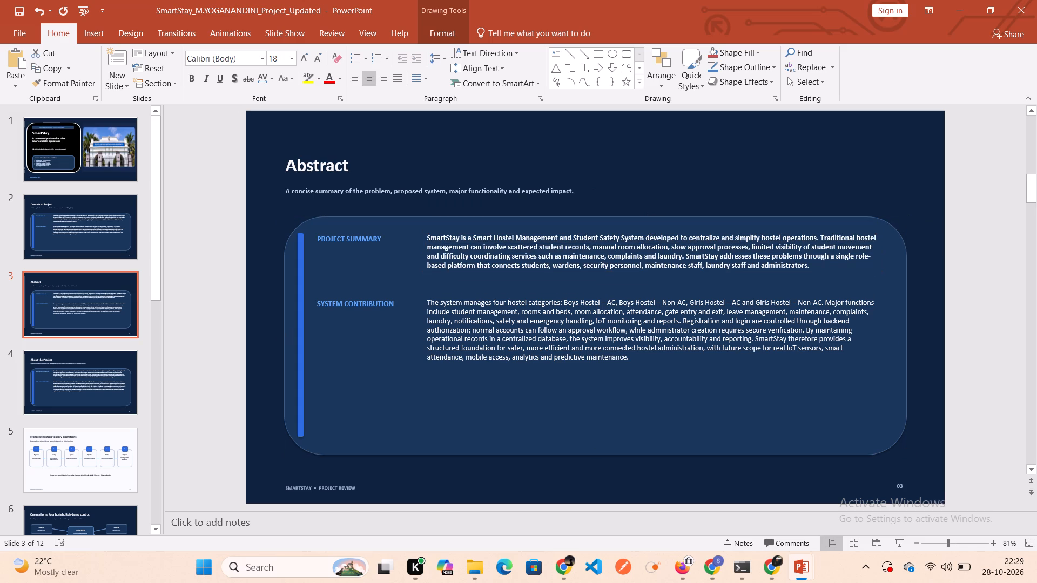
{"action": "left_click", "coordinate": [742, 341]}
{"action": "left_click", "coordinate": [825, 365]}
{"action": "left_click", "coordinate": [857, 329]}
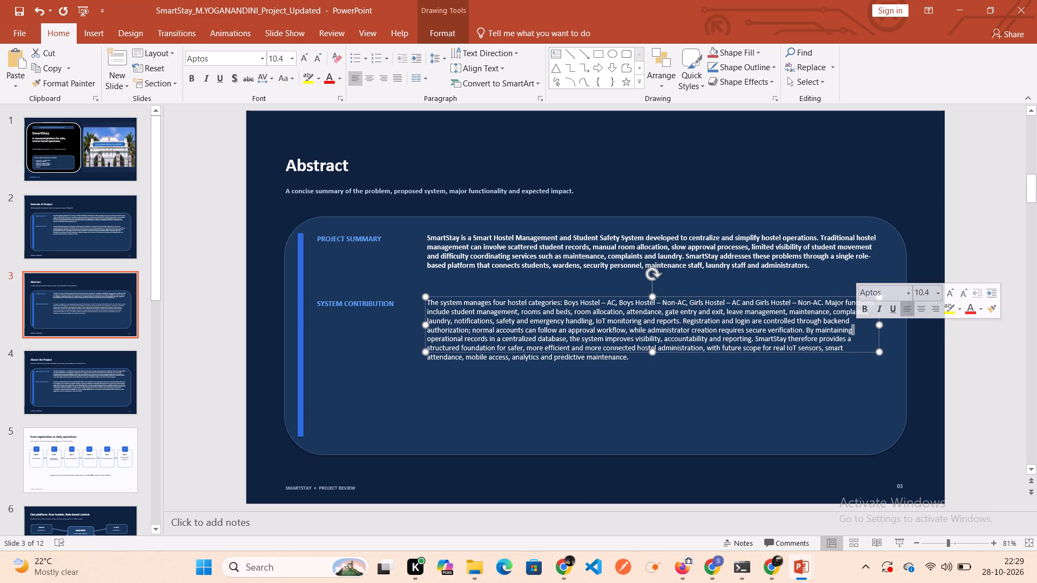
{"action": "left_click", "coordinate": [868, 338]}
{"action": "left_click", "coordinate": [873, 344]}
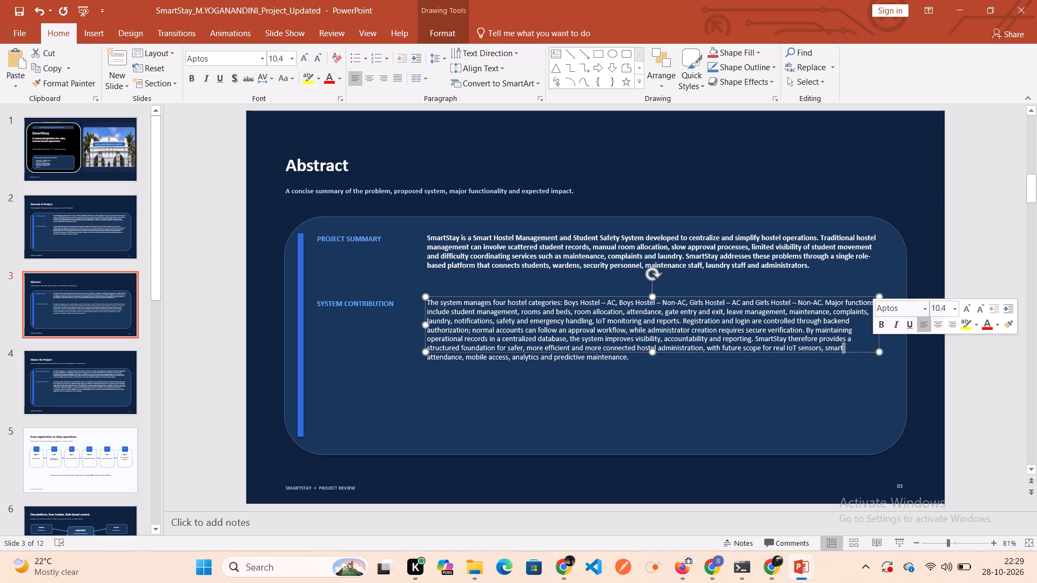
{"action": "left_click", "coordinate": [851, 345]}
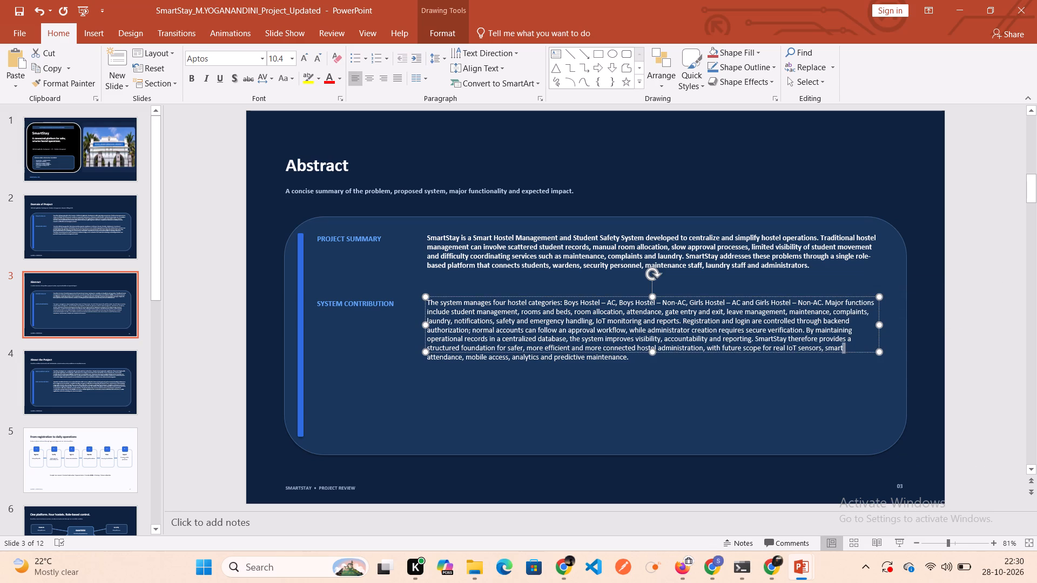
{"action": "left_click_drag", "start_coordinate": [641, 355], "coordinate": [487, 279]}
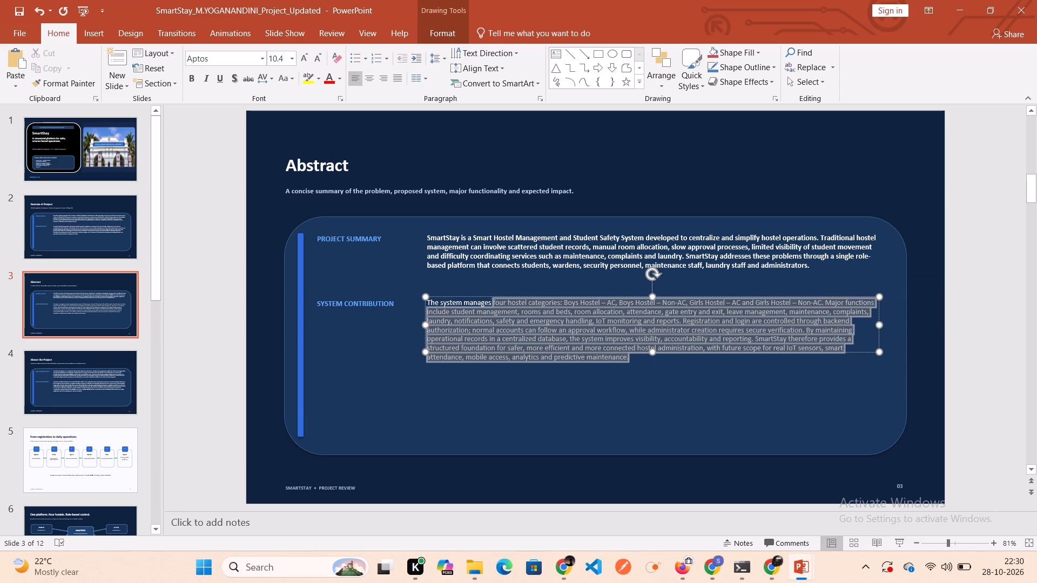
{"action": "left_click_drag", "start_coordinate": [487, 279], "coordinate": [427, 276]}
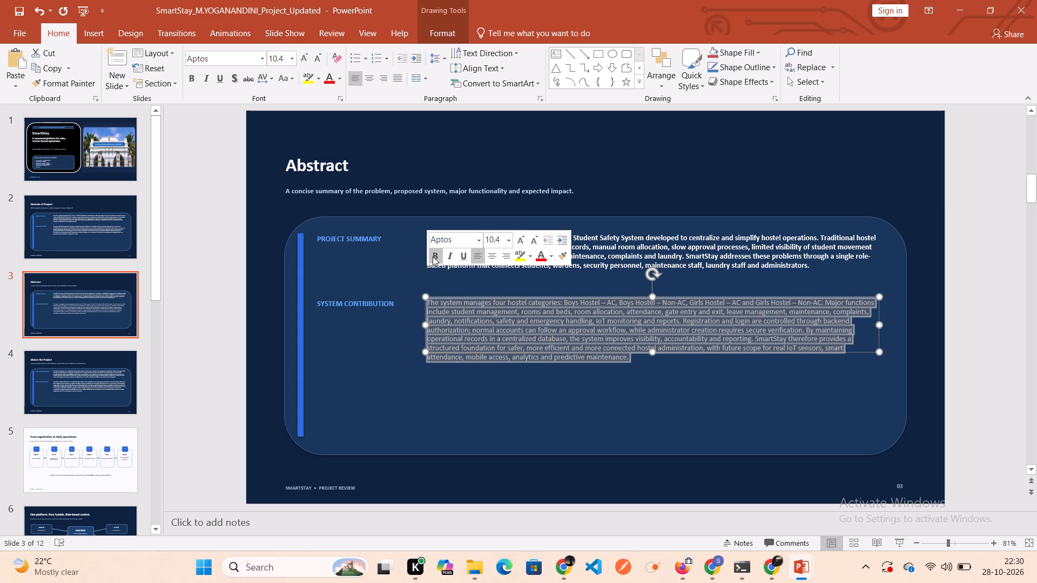
{"action": "left_click", "coordinate": [434, 257]}
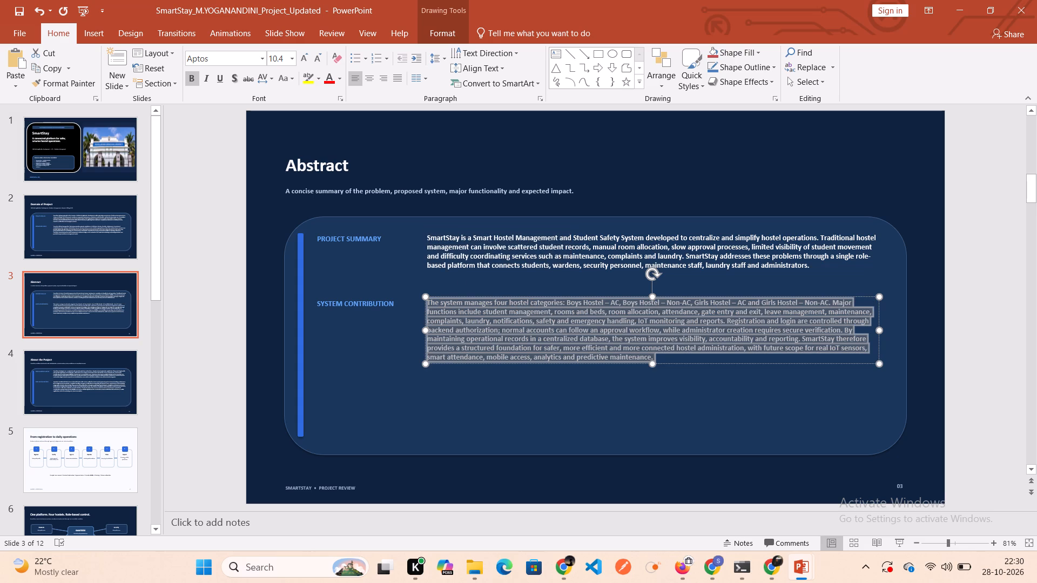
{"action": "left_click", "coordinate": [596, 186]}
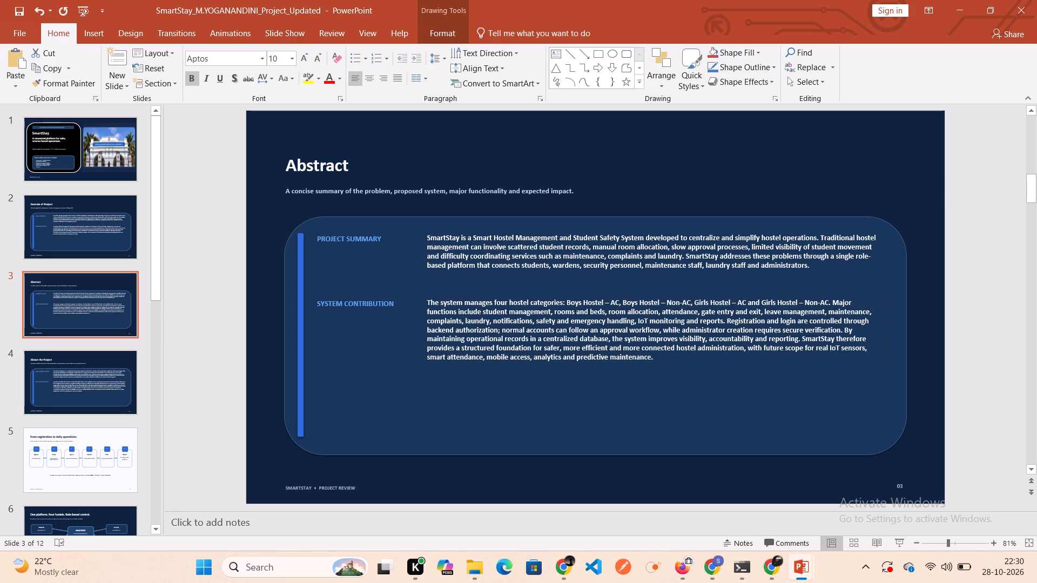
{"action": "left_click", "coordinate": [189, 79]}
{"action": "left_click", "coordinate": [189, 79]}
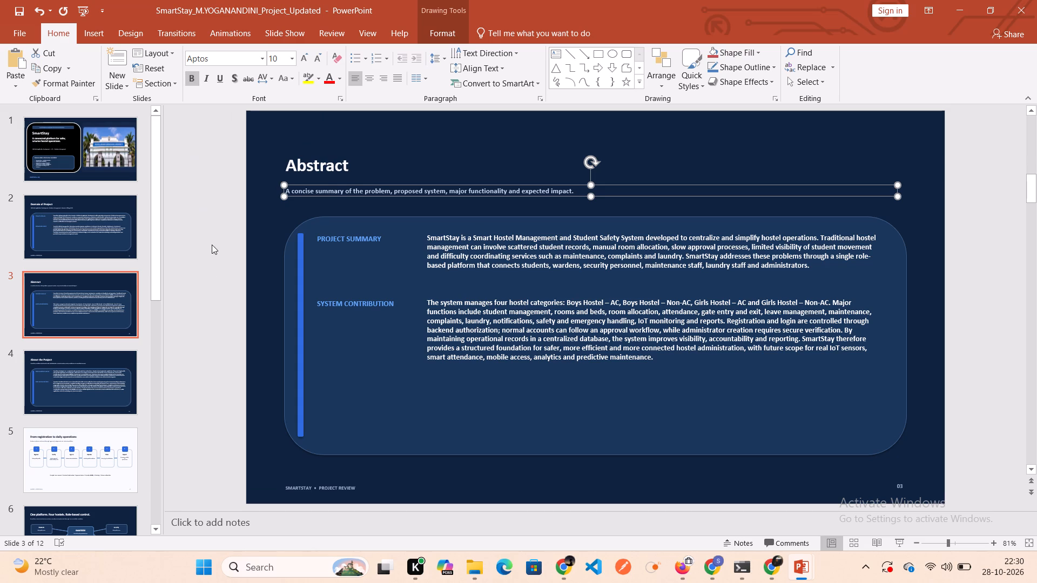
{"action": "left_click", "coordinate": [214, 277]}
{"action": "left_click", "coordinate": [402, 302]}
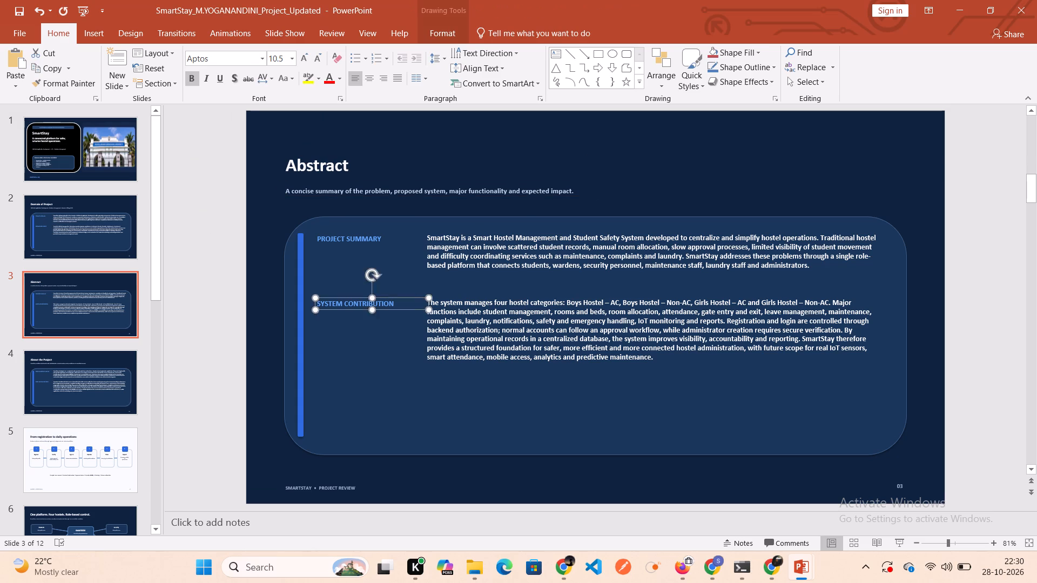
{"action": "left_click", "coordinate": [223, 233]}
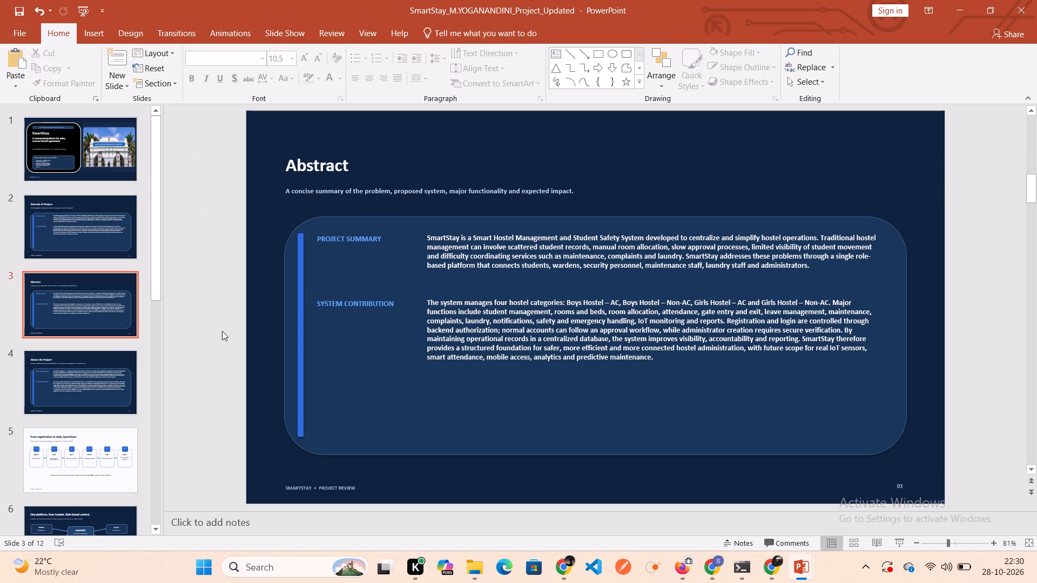
Look through the slides from Abstract to the Conclusion slide, checking their styling and footer page numbers.
{"action": "key", "text": "Right"}
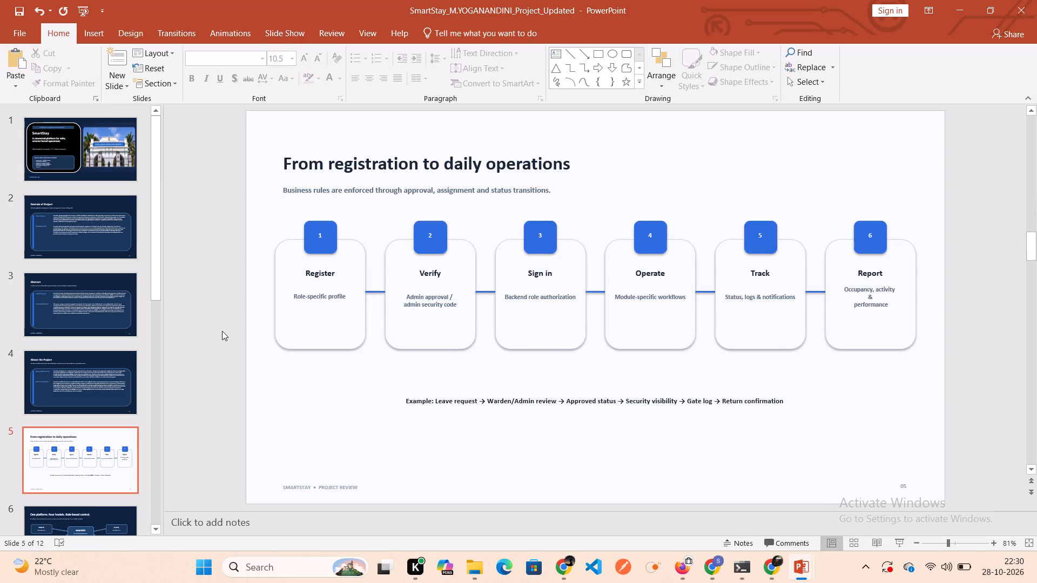
{"action": "key", "text": "Right"}
{"action": "key", "text": "Right"}
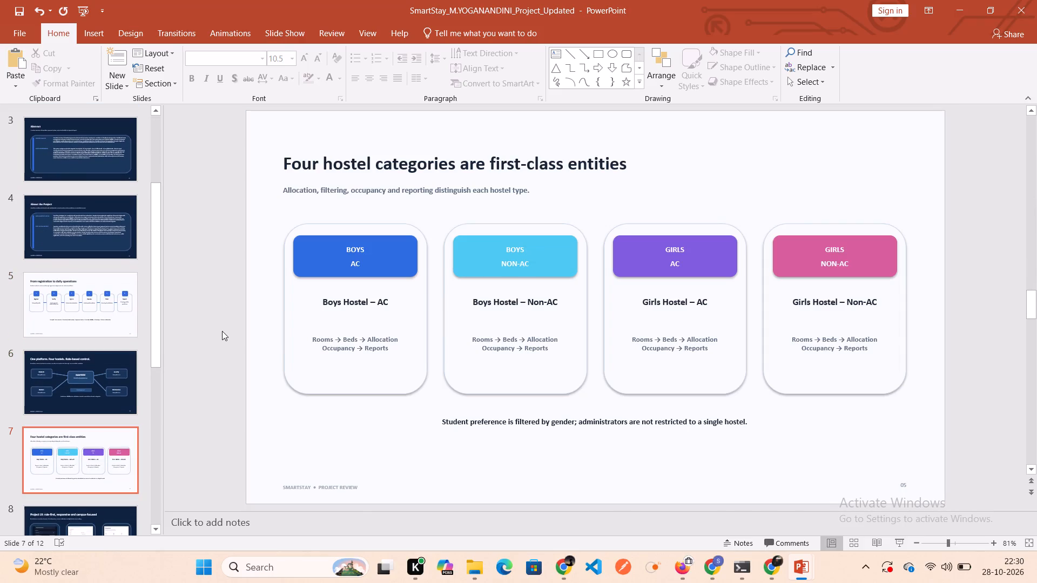
{"action": "key", "text": "Right"}
{"action": "key", "text": "Right"}
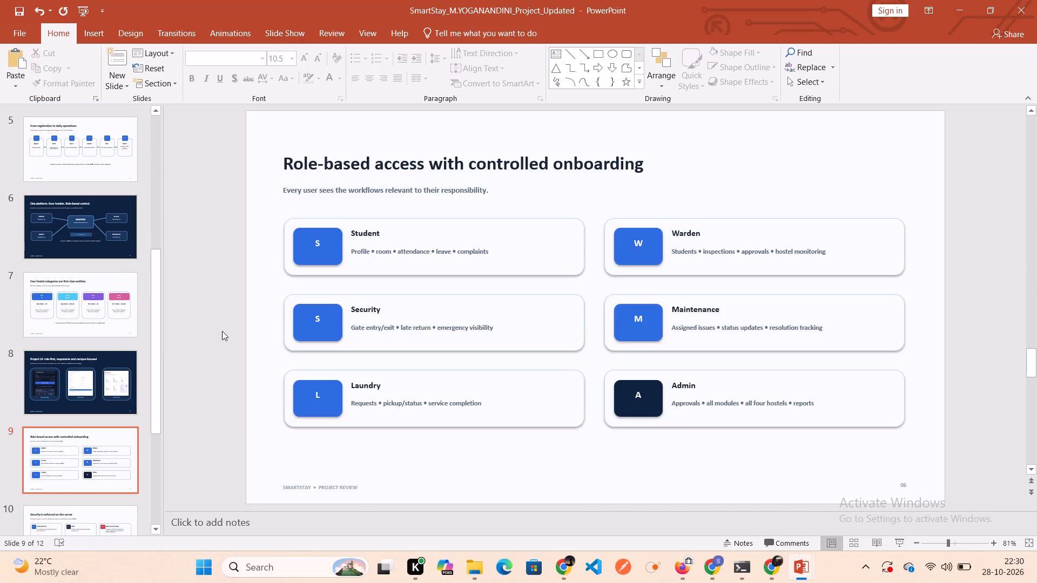
{"action": "key", "text": "Right"}
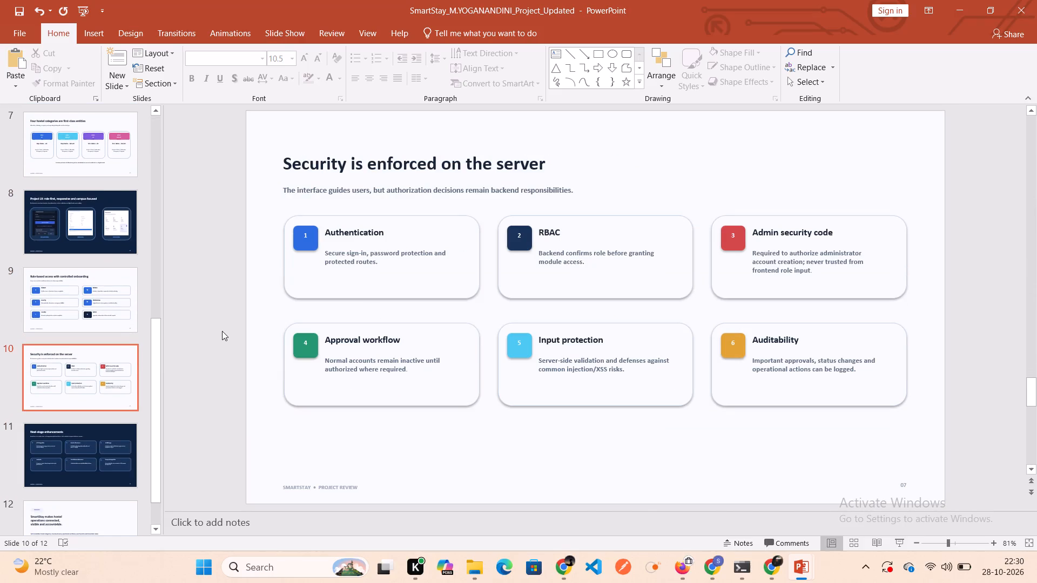
{"action": "key", "text": "Right"}
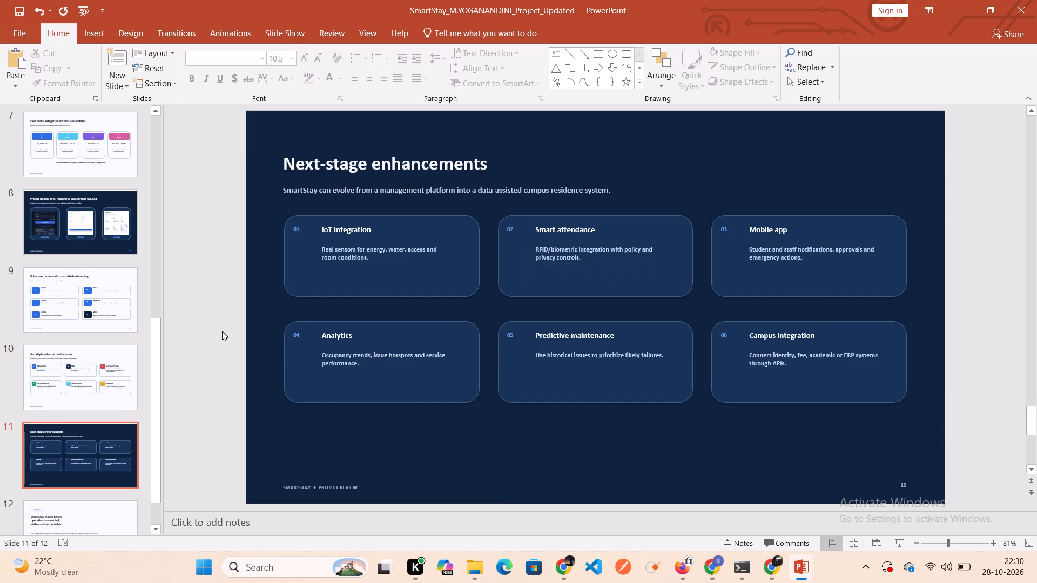
{"action": "key", "text": "Left"}
{"action": "key", "text": "Left"}
{"action": "key", "text": "Right"}
{"action": "key", "text": "Right"}
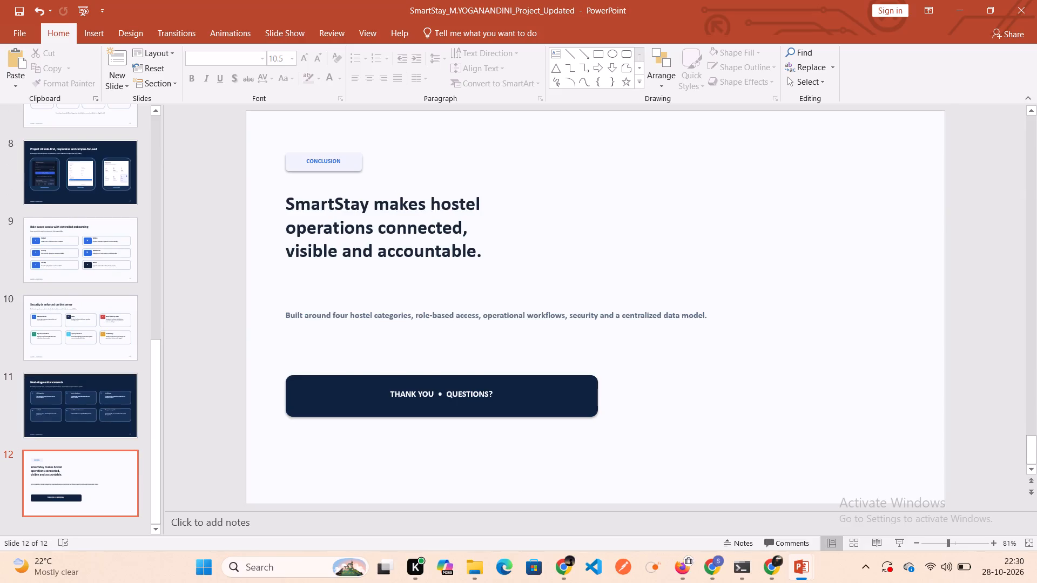
Go back through the earlier slides and compare the footer page numbers of slides 5 to 8 with their order.
{"action": "key", "text": "Up"}
{"action": "key", "text": "Up"}
{"action": "key", "text": "Up"}
{"action": "key", "text": "Up"}
{"action": "key", "text": "Up"}
{"action": "key", "text": "Up"}
{"action": "key", "text": "Up"}
{"action": "key", "text": "Down"}
{"action": "key", "text": "Down"}
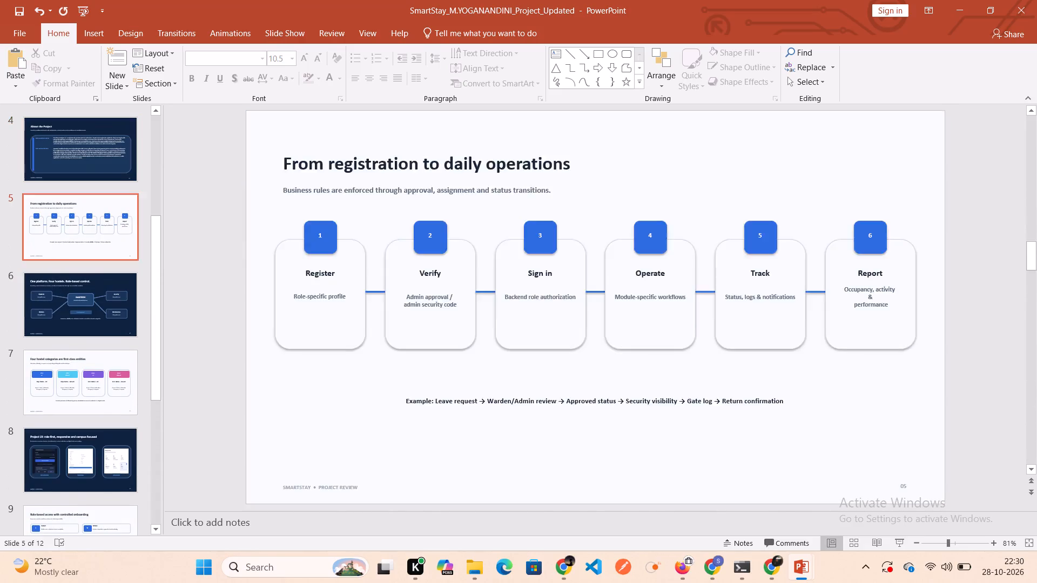
{"action": "key", "text": "Down"}
{"action": "key", "text": "Down"}
{"action": "key", "text": "Down"}
{"action": "key", "text": "Up"}
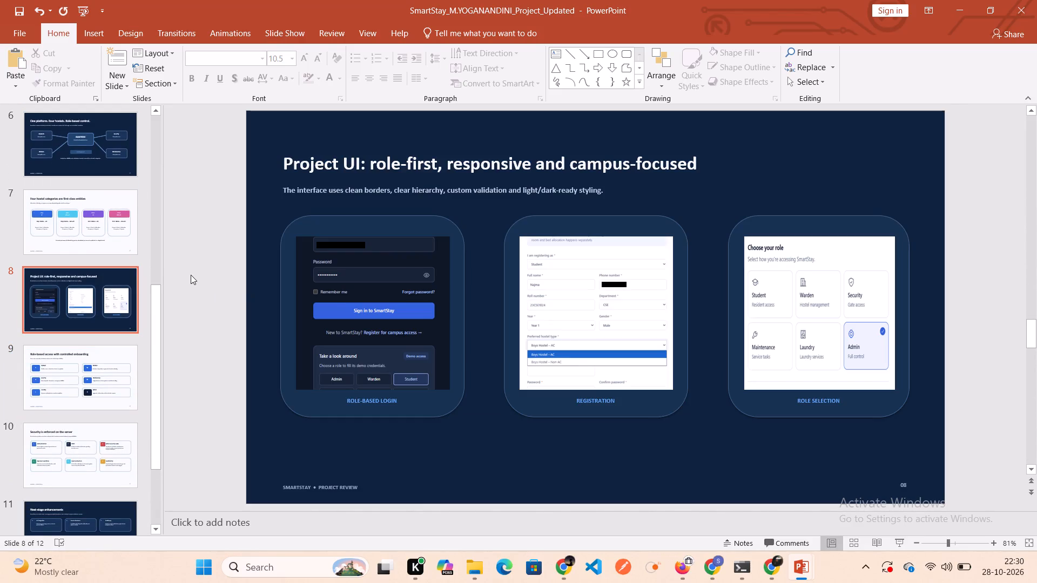
{"action": "left_click", "coordinate": [103, 248]}
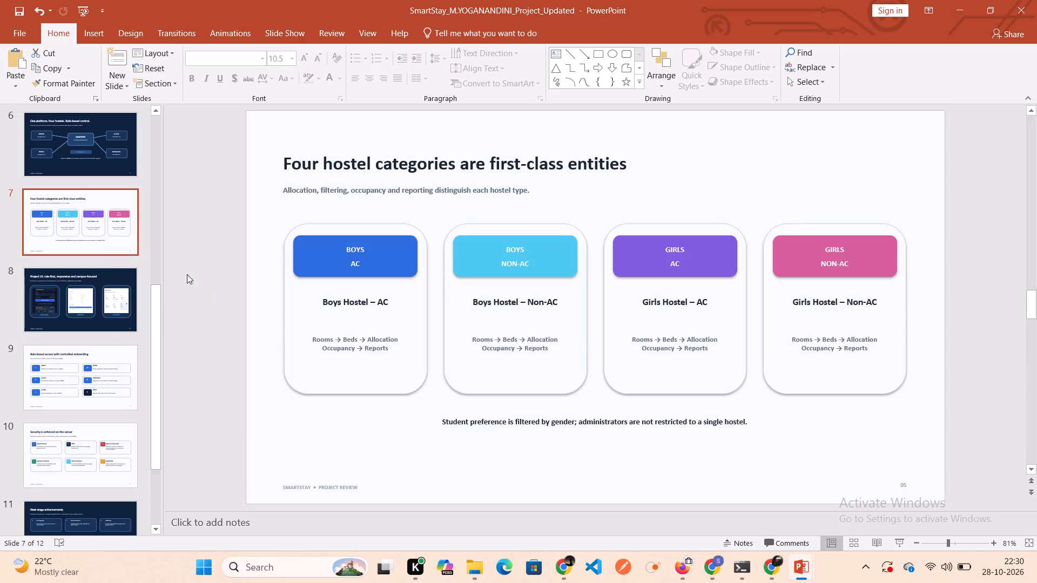
{"action": "left_click", "coordinate": [96, 153]}
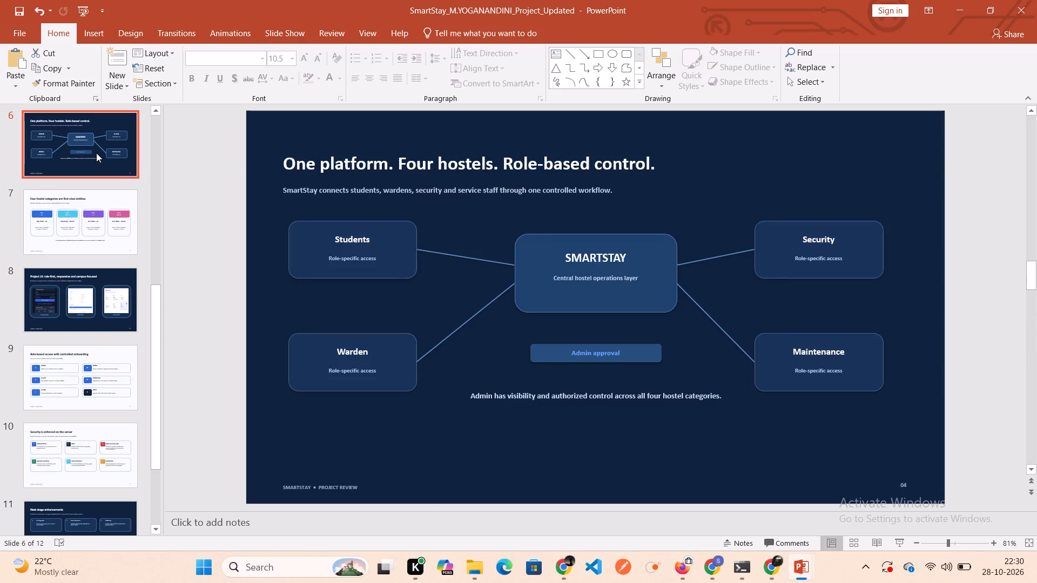
{"action": "scroll", "coordinate": [107, 187], "scroll_direction": "up", "scroll_amount": 1}
{"action": "left_click", "coordinate": [110, 209]}
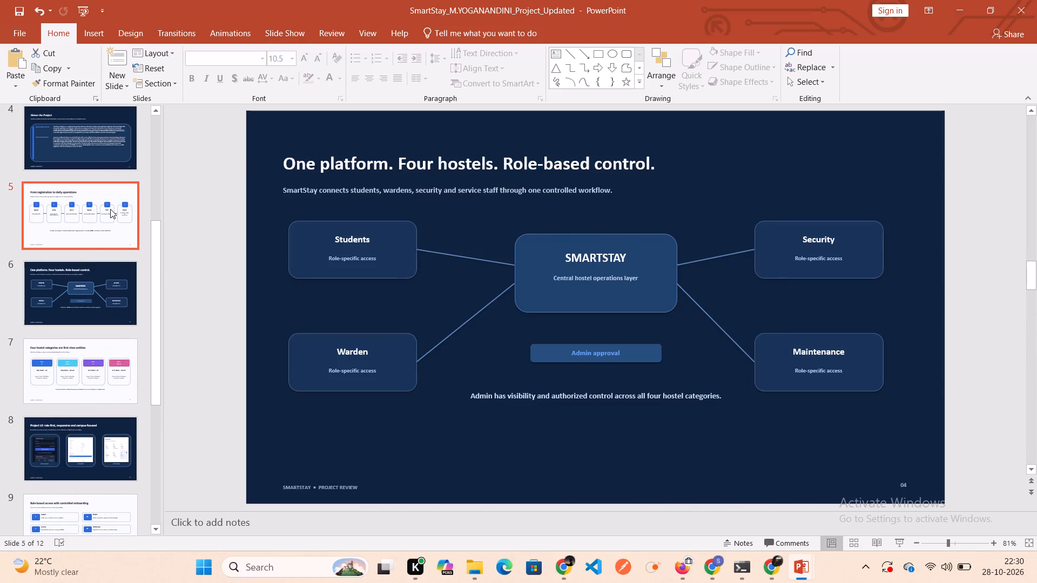
Change the footer page number on slide 6, the "One platform. Four hostels." slide, to 06.
{"action": "left_click", "coordinate": [108, 311]}
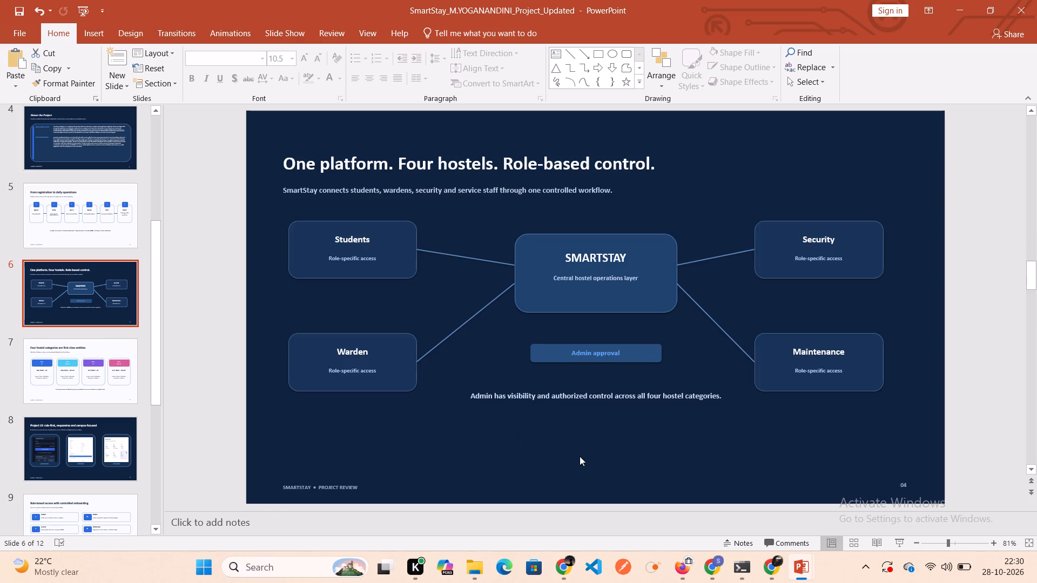
{"action": "left_click", "coordinate": [903, 486]}
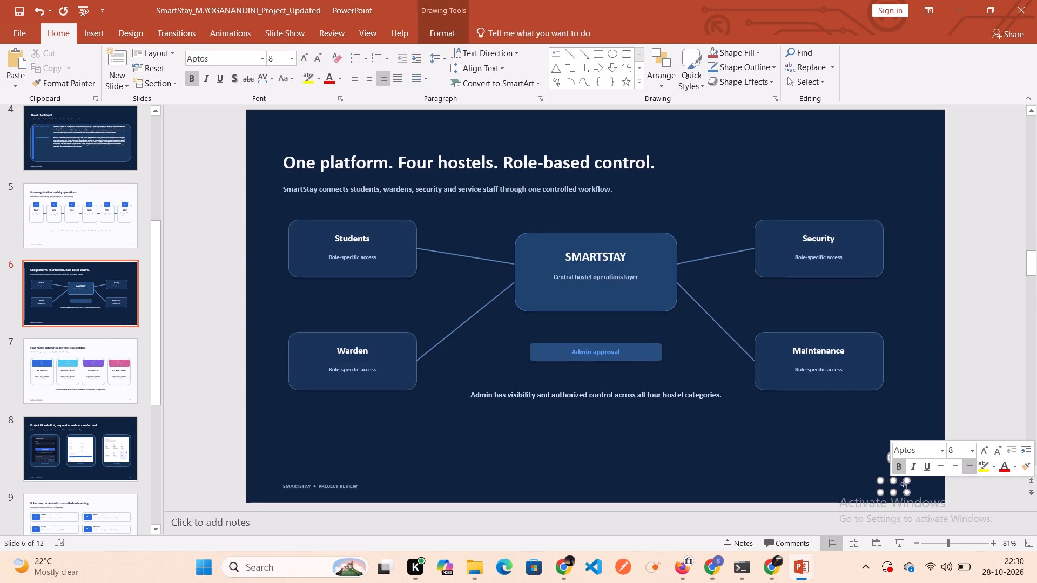
{"action": "key", "text": "Right"}
{"action": "key", "text": "BackSpace"}
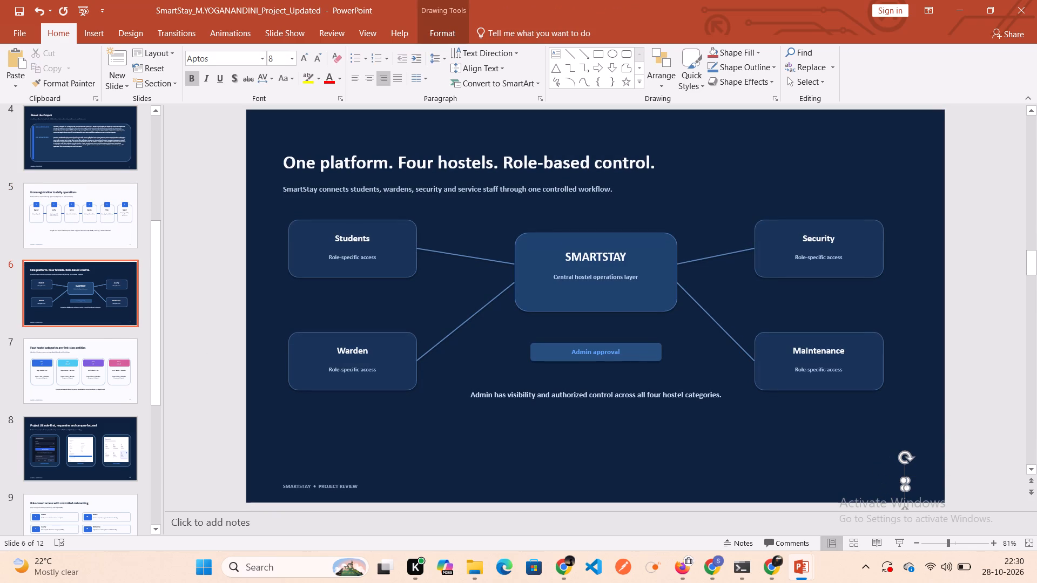
{"action": "key", "text": "6"}
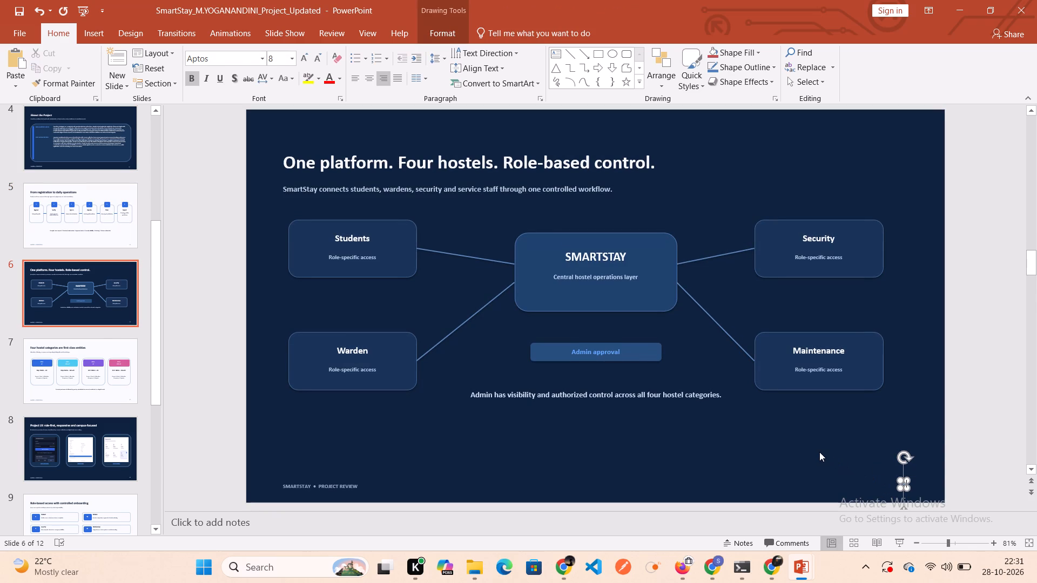
{"action": "left_click", "coordinate": [819, 452]}
Change the footer page number on slide 7, the four hostel categories slide, to 07.
{"action": "key", "text": "Down"}
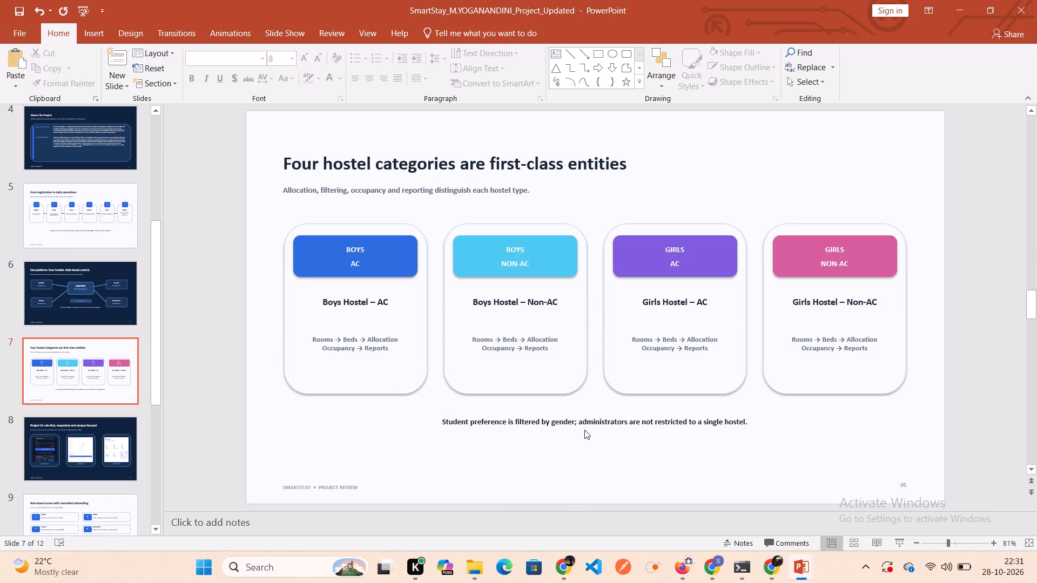
{"action": "left_click", "coordinate": [904, 483]}
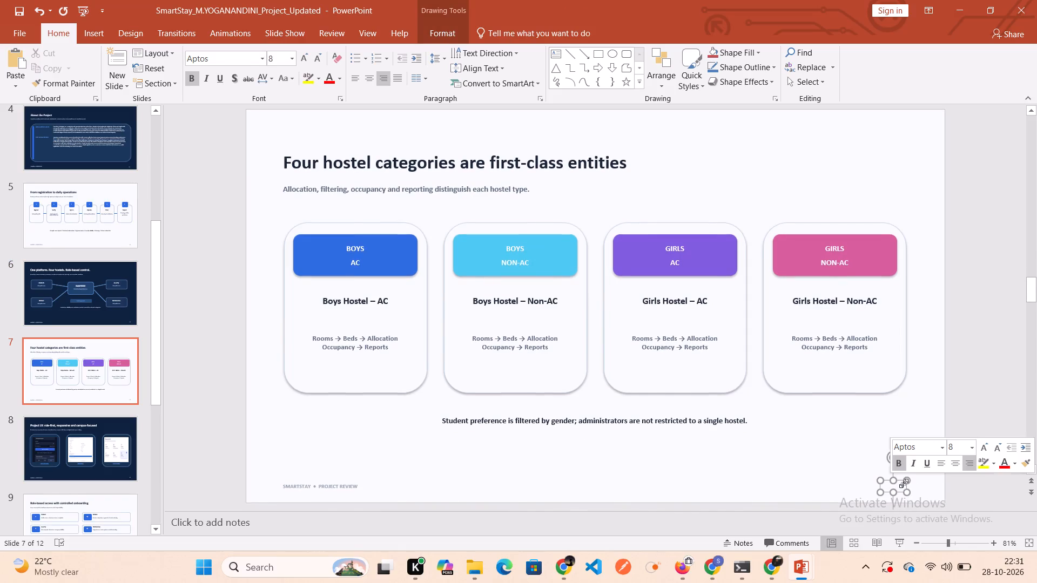
{"action": "key", "text": "BackSpace"}
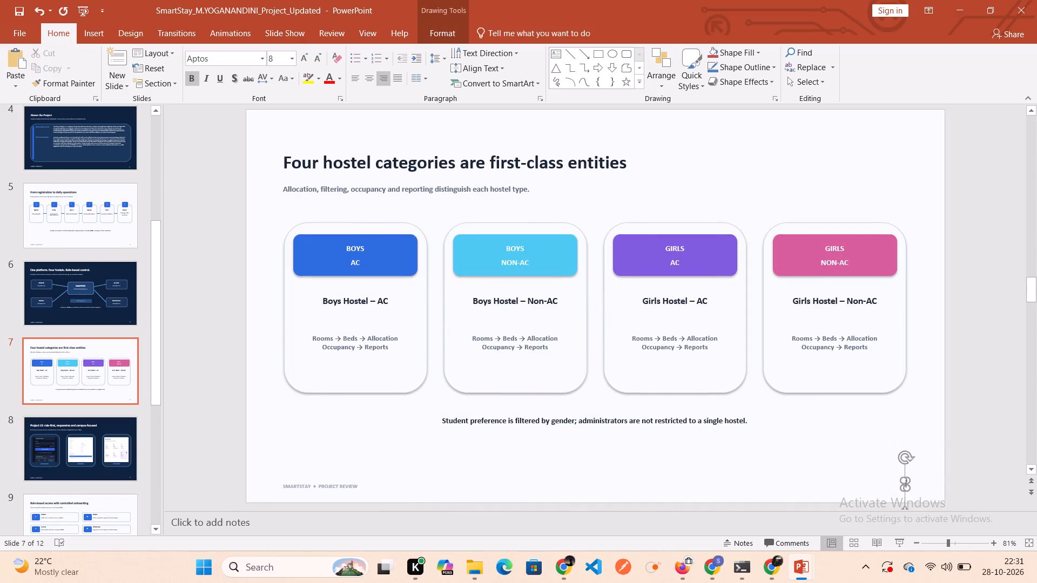
{"action": "key", "text": "7"}
{"action": "left_click", "coordinate": [791, 497]}
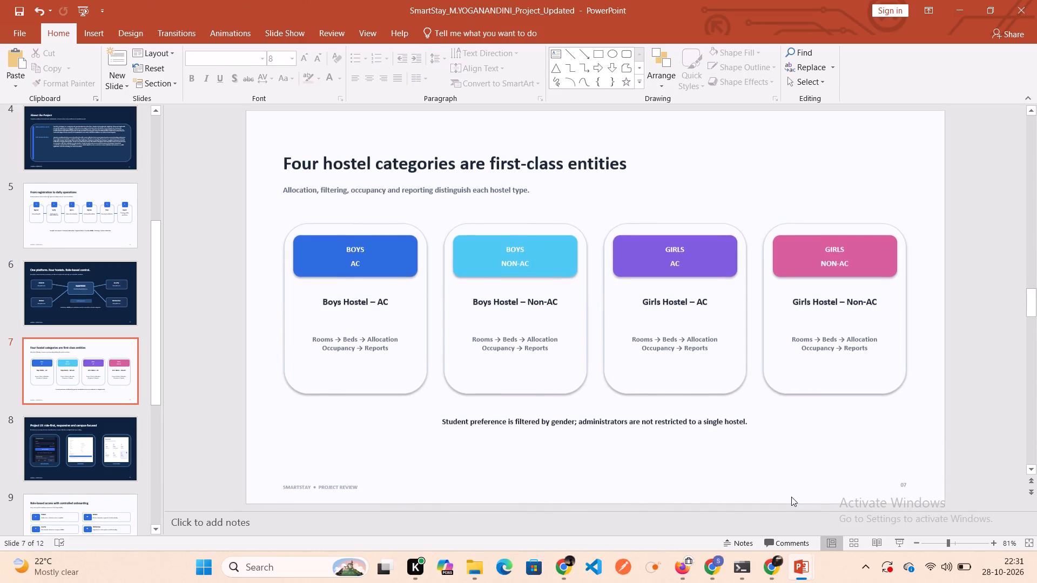
Change the footer page number on slide 9, the role-based access slide, to 09.
{"action": "key", "text": "Right"}
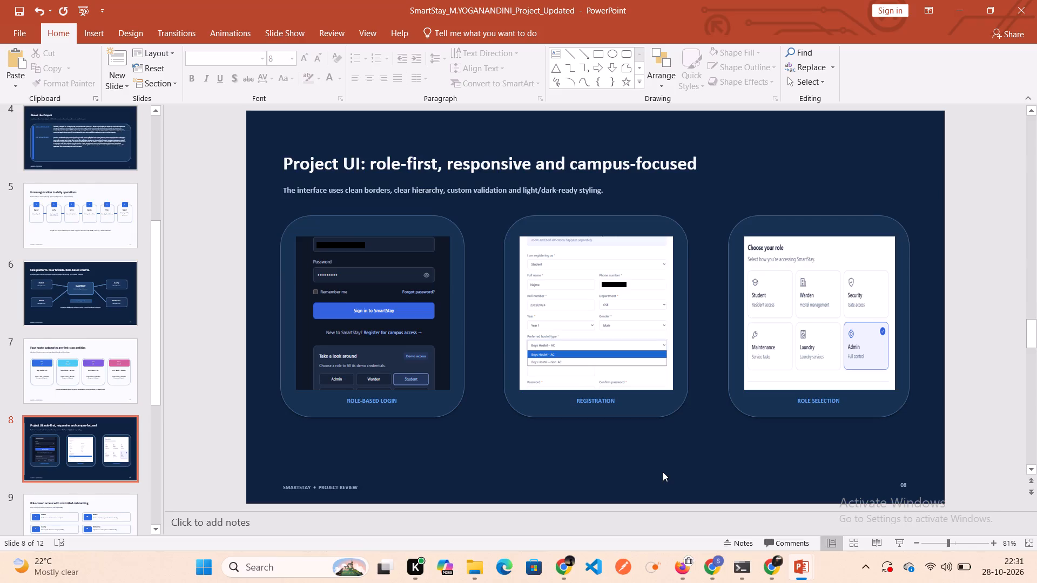
{"action": "key", "text": "Right"}
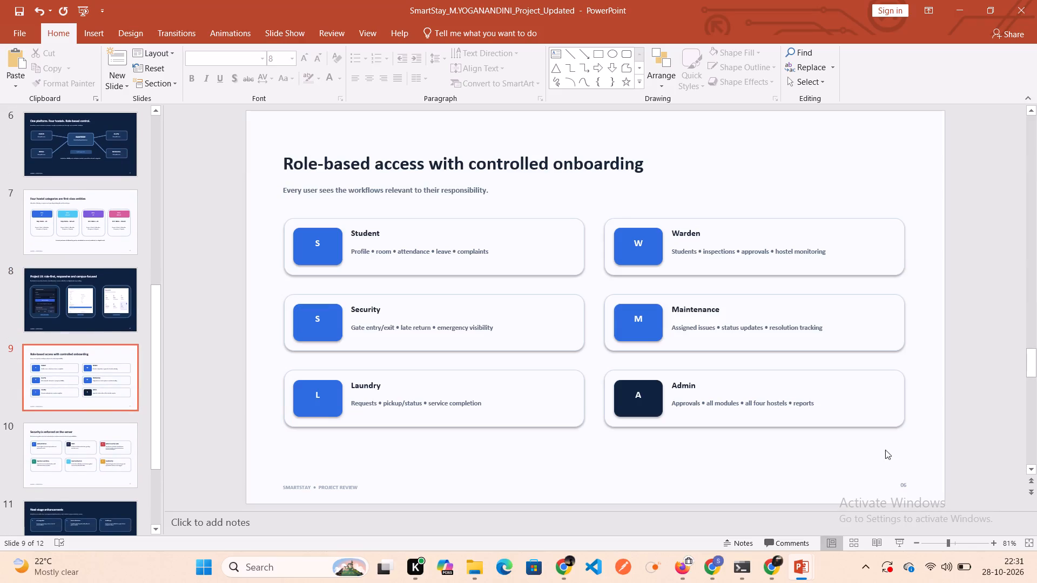
{"action": "left_click", "coordinate": [907, 483]}
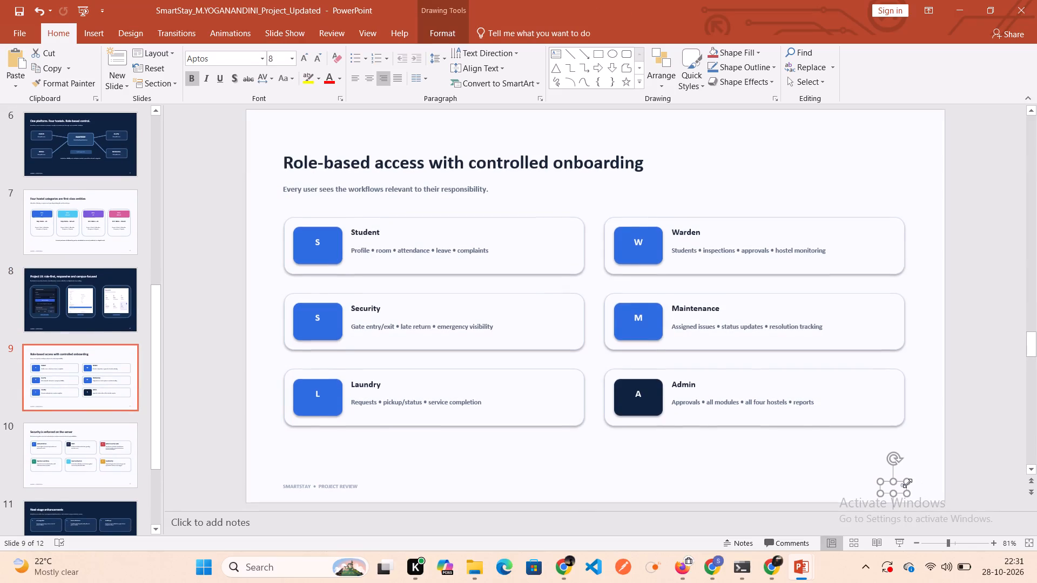
{"action": "left_click", "coordinate": [901, 486]}
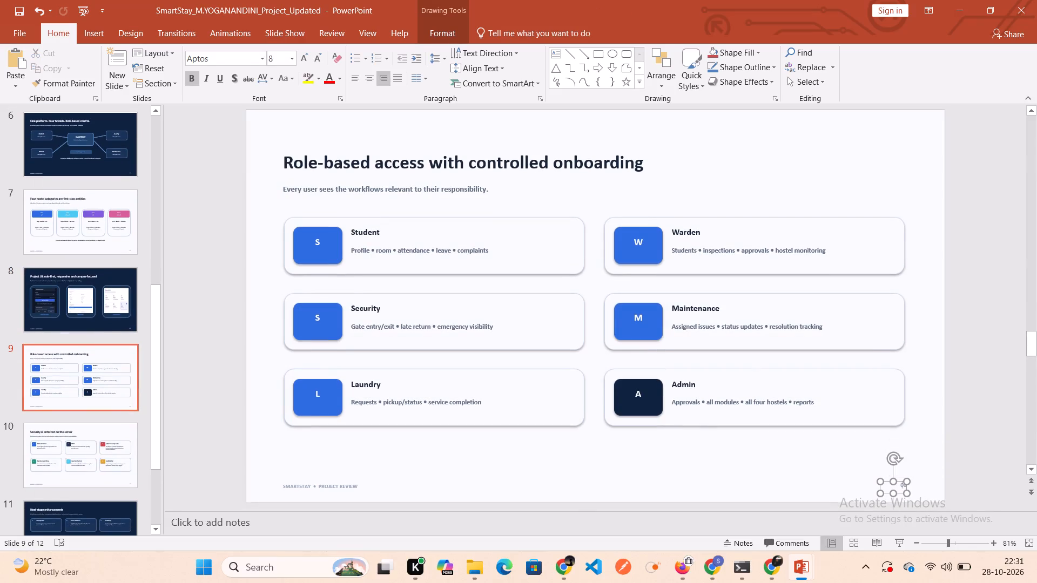
{"action": "key", "text": "Right"}
{"action": "key", "text": "BackSpace"}
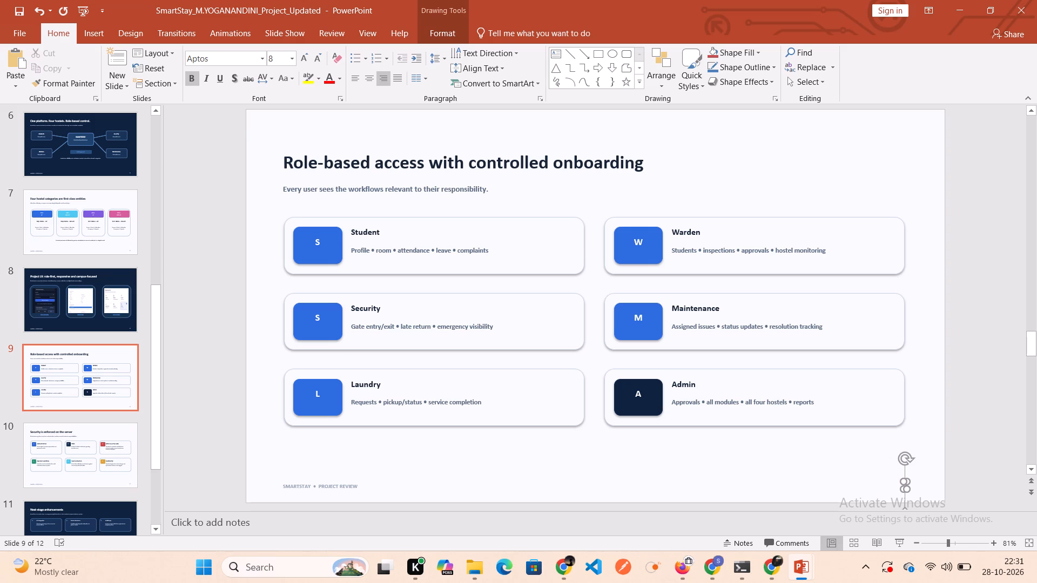
{"action": "key", "text": "9"}
{"action": "left_click", "coordinate": [772, 460]}
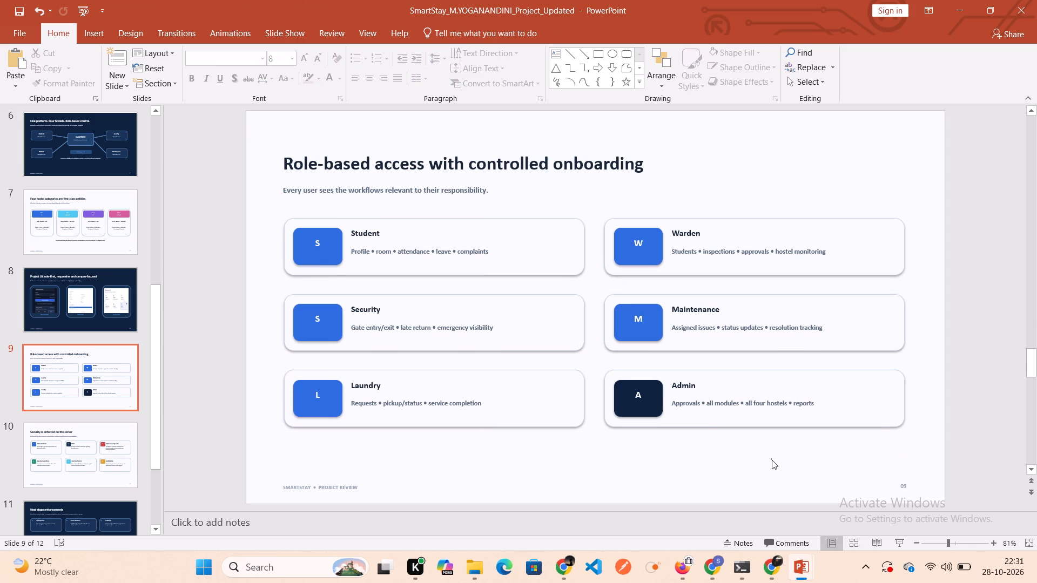
Replace the footer page number on slide 10, "Security is enforced on the server", with 10.
{"action": "key", "text": "Right"}
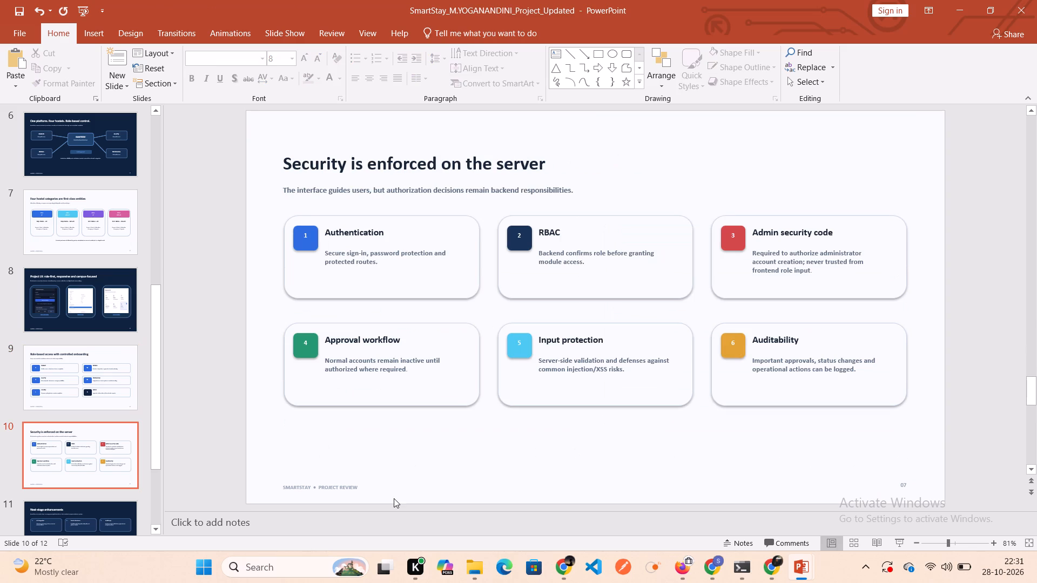
{"action": "left_click", "coordinate": [904, 484]}
{"action": "key", "text": "Right"}
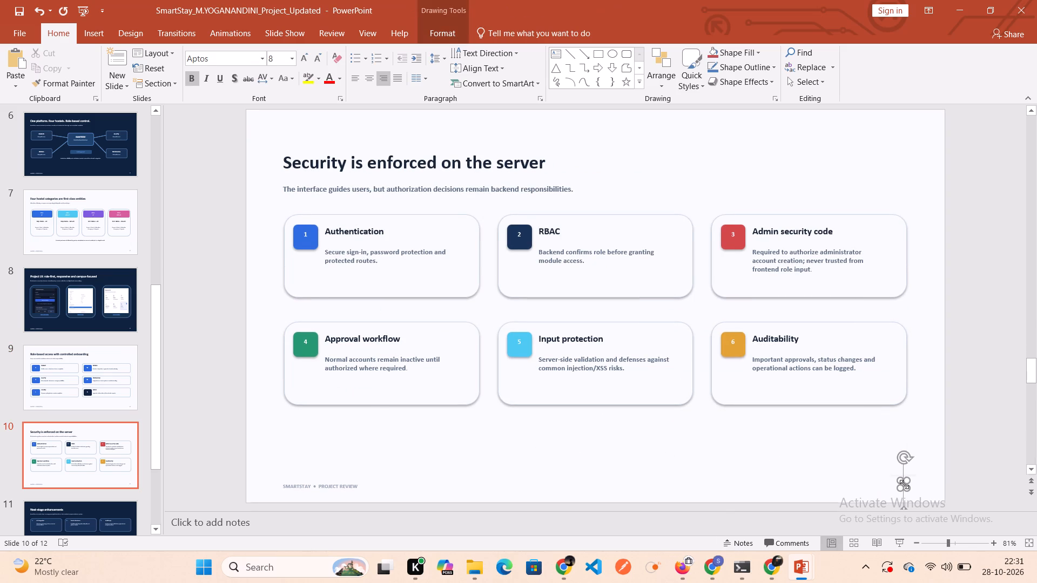
{"action": "key", "text": "BackSpace"}
{"action": "key", "text": "BackSpace"}
{"action": "type", "text": "10"}
{"action": "left_click", "coordinate": [634, 440]}
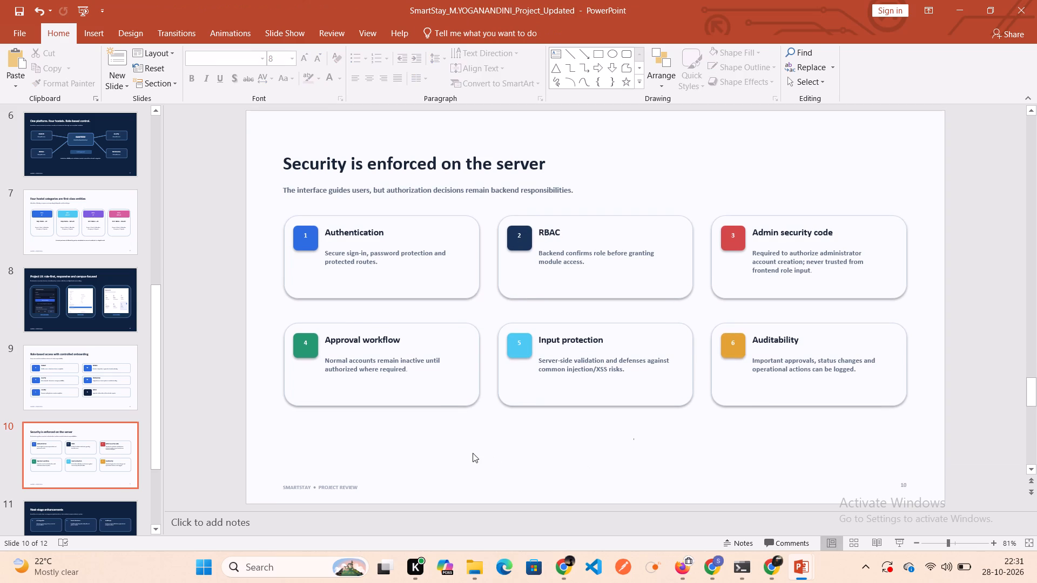
Change the footer page number on slide 11, "Next-stage enhancements", to 11.
{"action": "key", "text": "Right"}
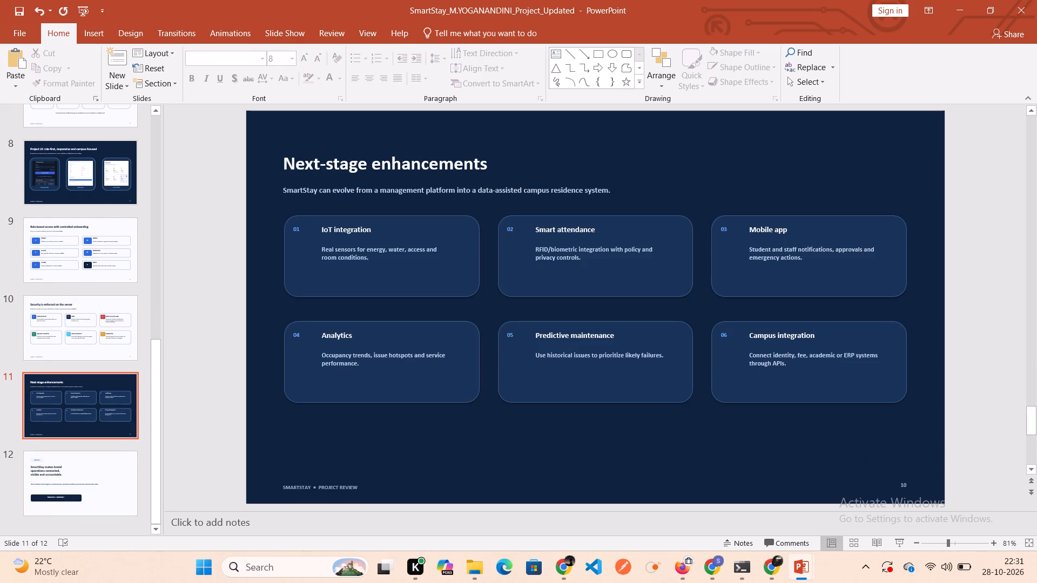
{"action": "left_click", "coordinate": [904, 484]}
{"action": "key", "text": "BackSpace"}
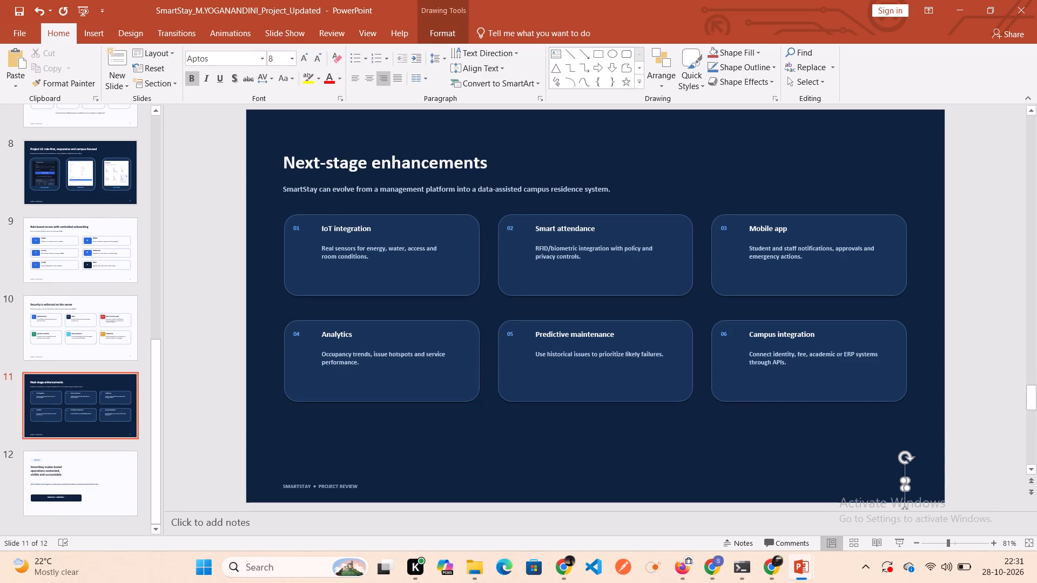
{"action": "key", "text": "1"}
{"action": "left_click", "coordinate": [715, 445]}
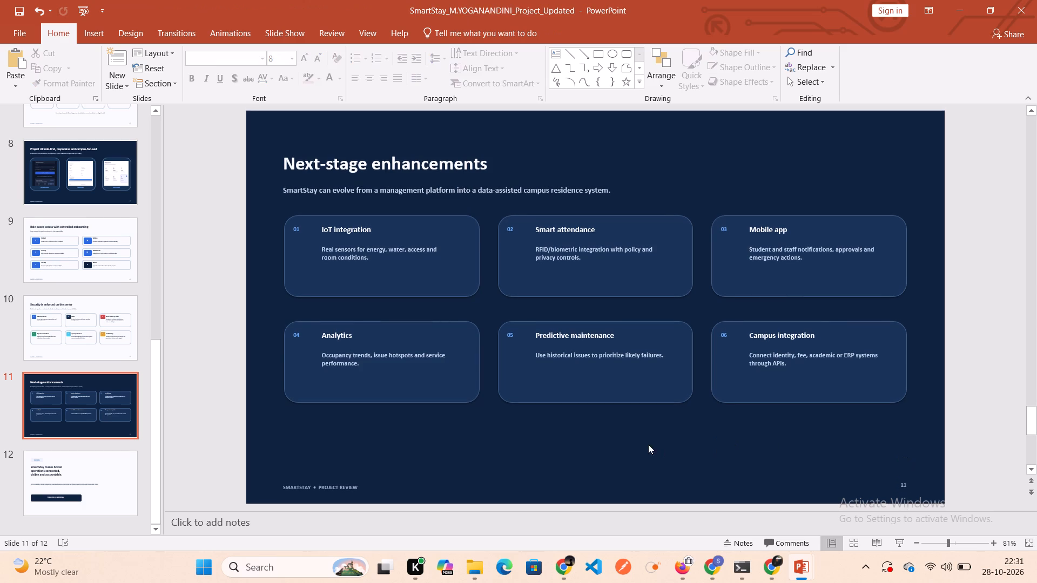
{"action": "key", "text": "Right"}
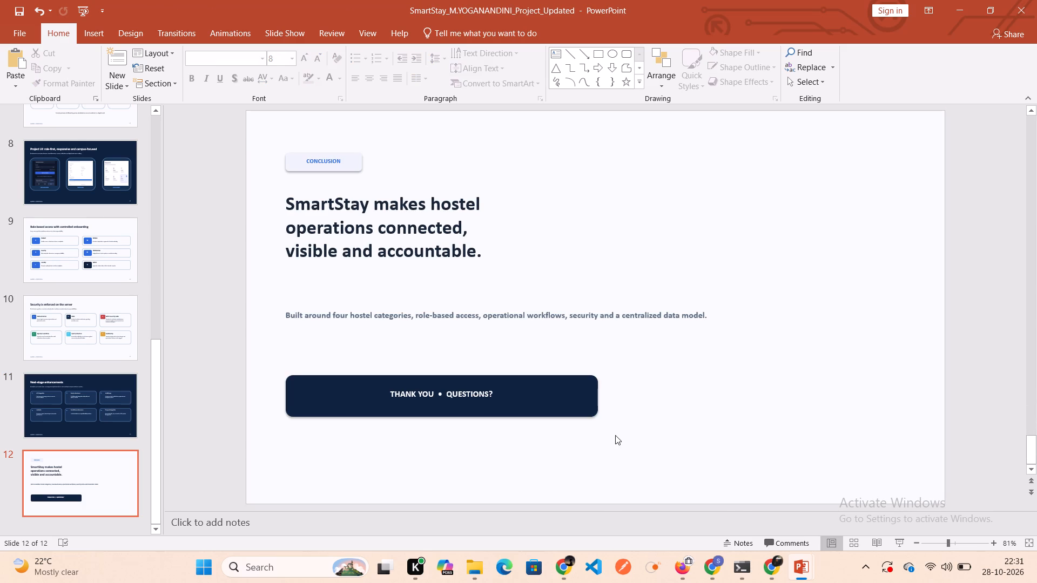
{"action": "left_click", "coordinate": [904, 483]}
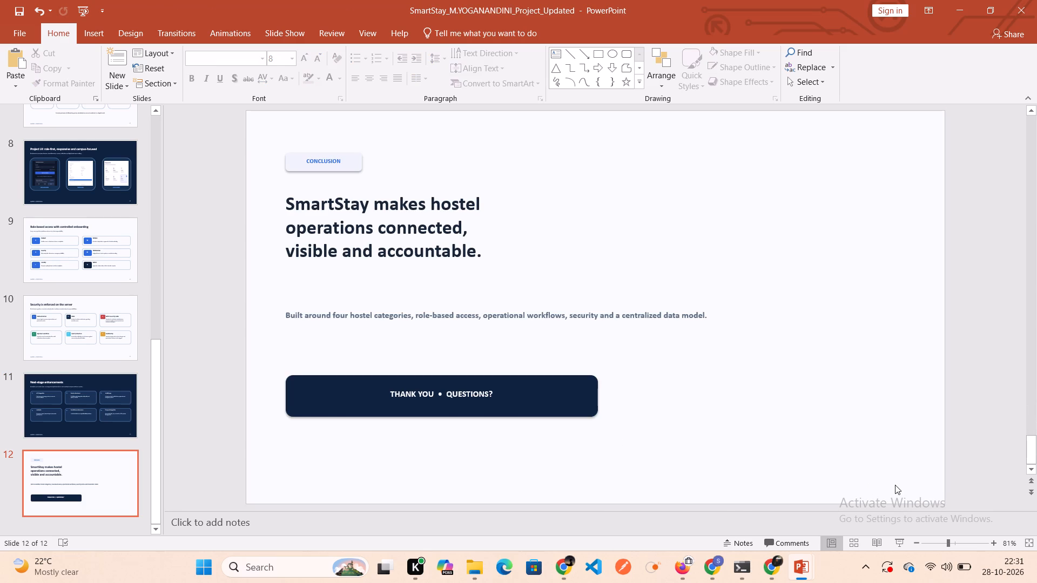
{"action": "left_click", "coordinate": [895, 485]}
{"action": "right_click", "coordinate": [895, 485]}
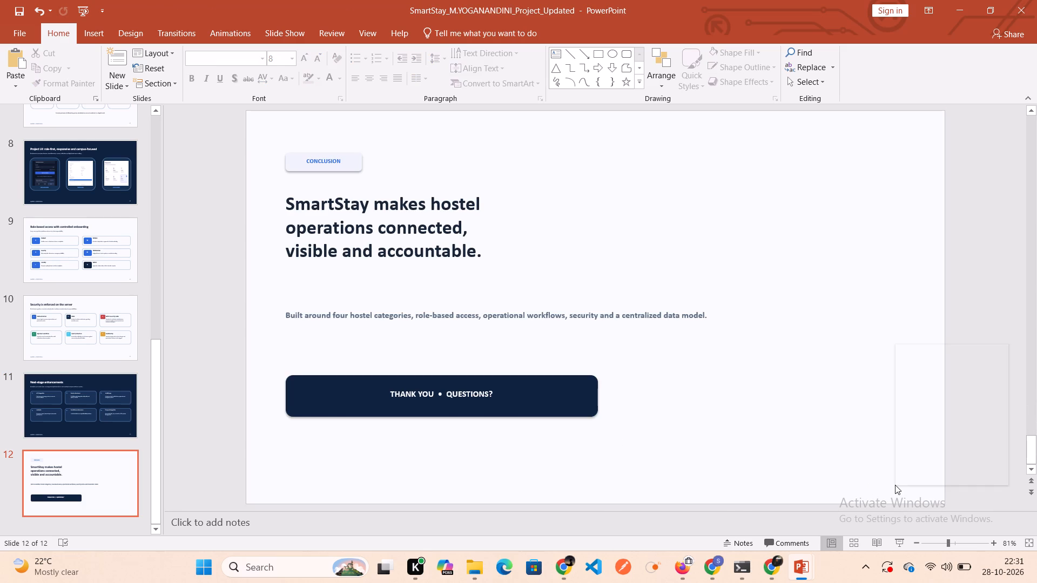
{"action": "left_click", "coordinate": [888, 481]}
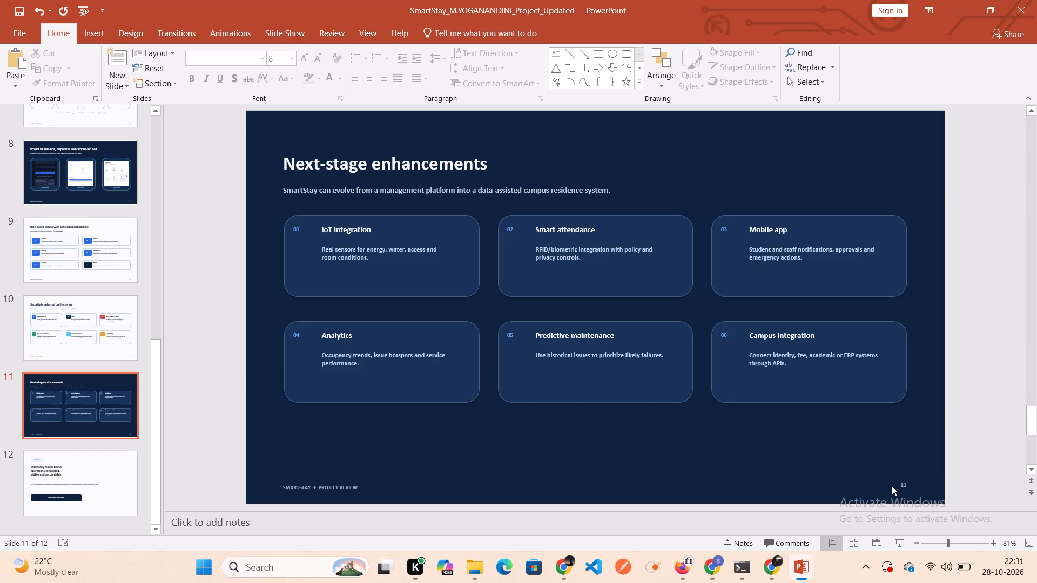
Copy the footer page number box from the Next-stage enhancements slide onto the Conclusion slide.
{"action": "left_click", "coordinate": [908, 486]}
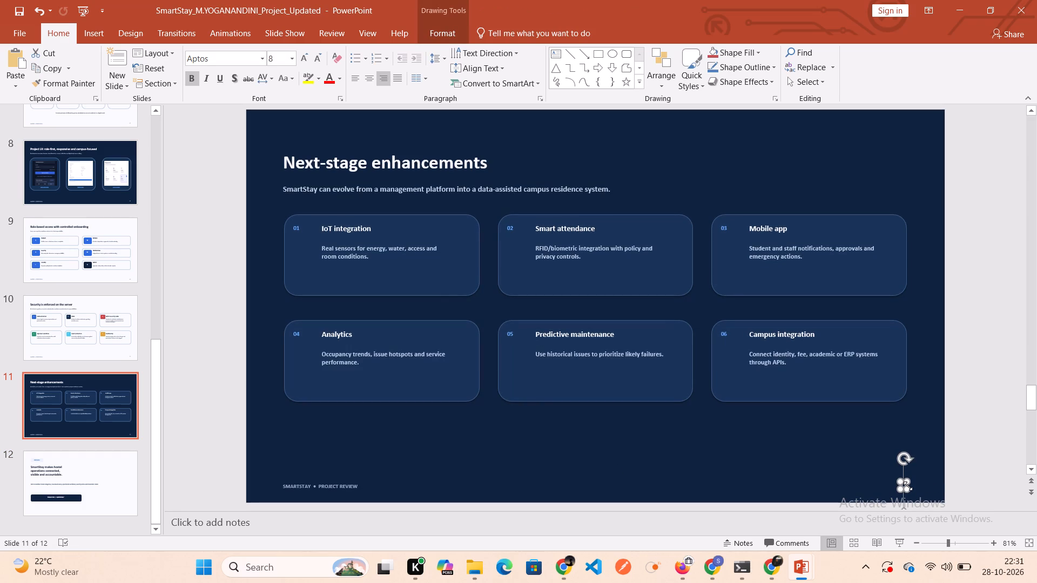
{"action": "key", "text": "ctrl+c"}
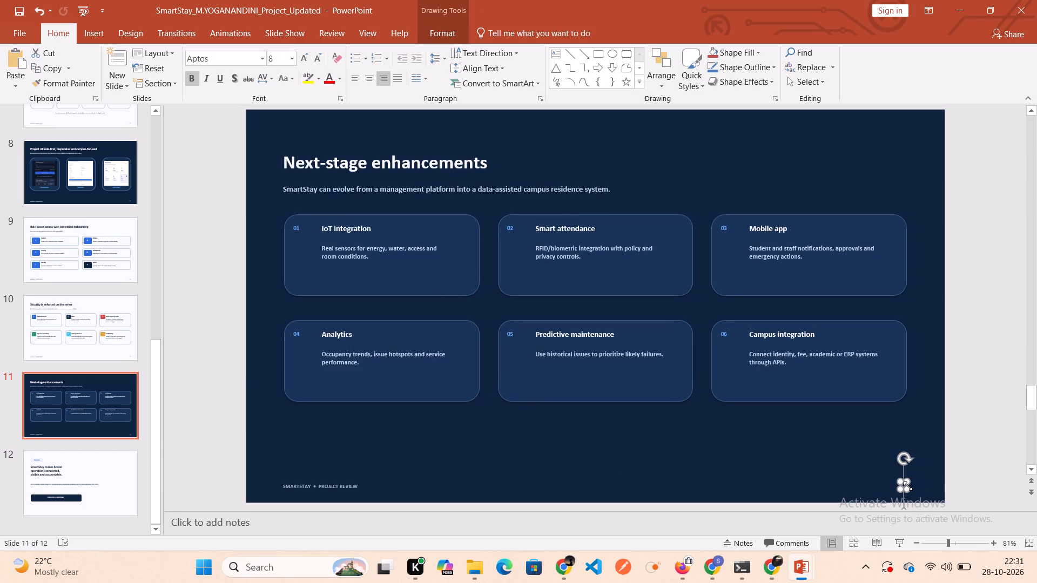
{"action": "key", "text": "Down"}
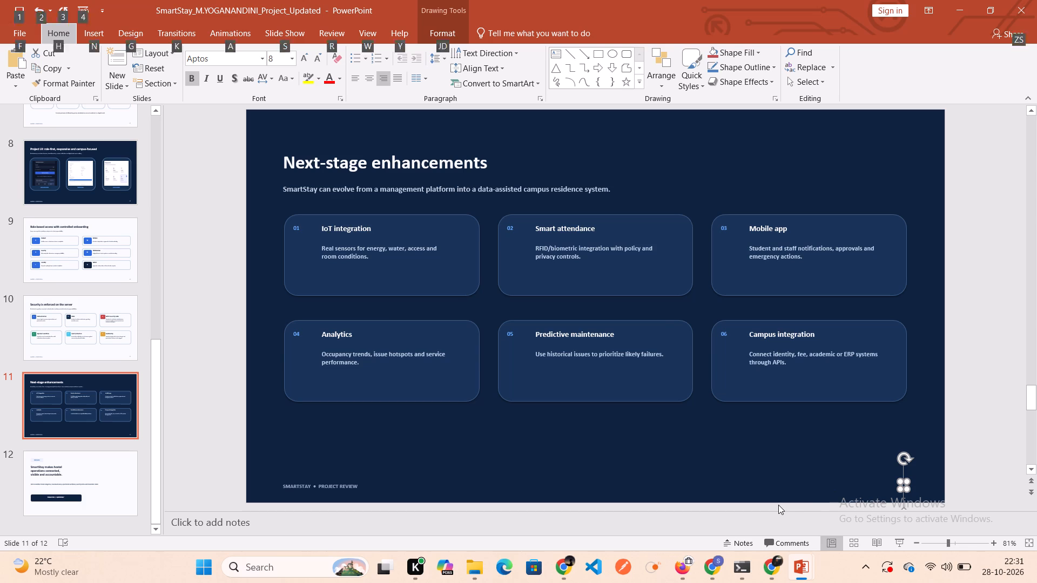
{"action": "key", "text": "Up"}
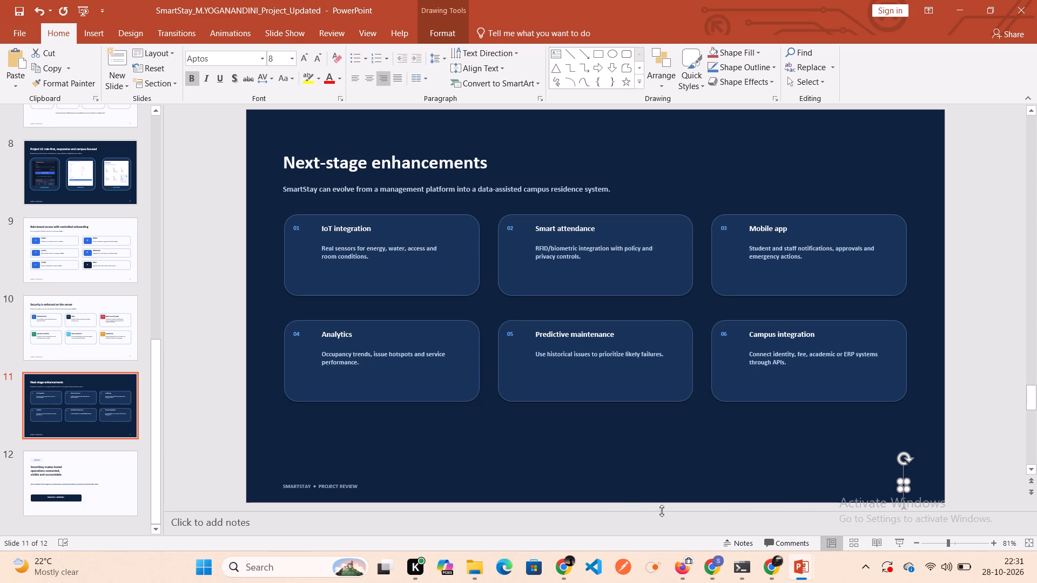
{"action": "left_click", "coordinate": [198, 406]}
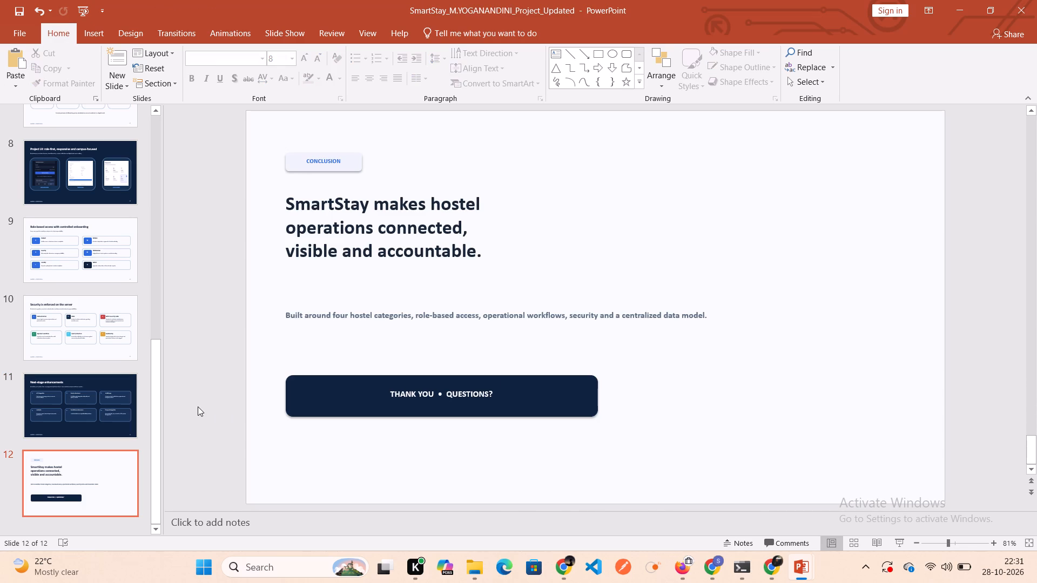
{"action": "left_click", "coordinate": [891, 477]}
{"action": "key", "text": "ctrl+v"}
{"action": "left_click", "coordinate": [877, 424]}
{"action": "left_click", "coordinate": [881, 455]}
{"action": "key", "text": "Up"}
{"action": "key", "text": "Up"}
{"action": "key", "text": "Down"}
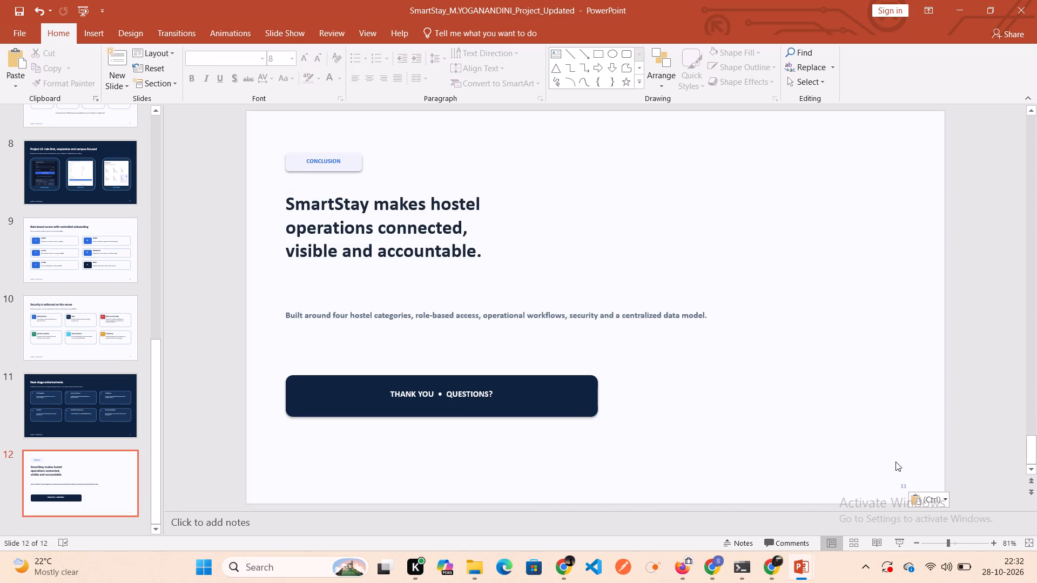
Change the pasted footer page number on slide 12, the Conclusion slide, to 12.
{"action": "left_click", "coordinate": [904, 484]}
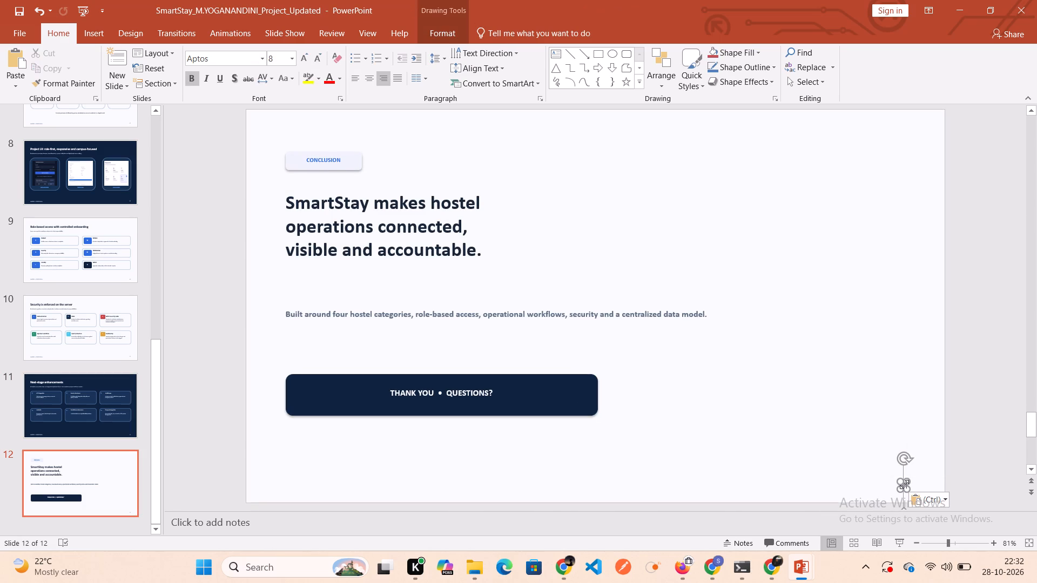
{"action": "key", "text": "BackSpace"}
{"action": "key", "text": "2"}
{"action": "left_click", "coordinate": [1036, 391]}
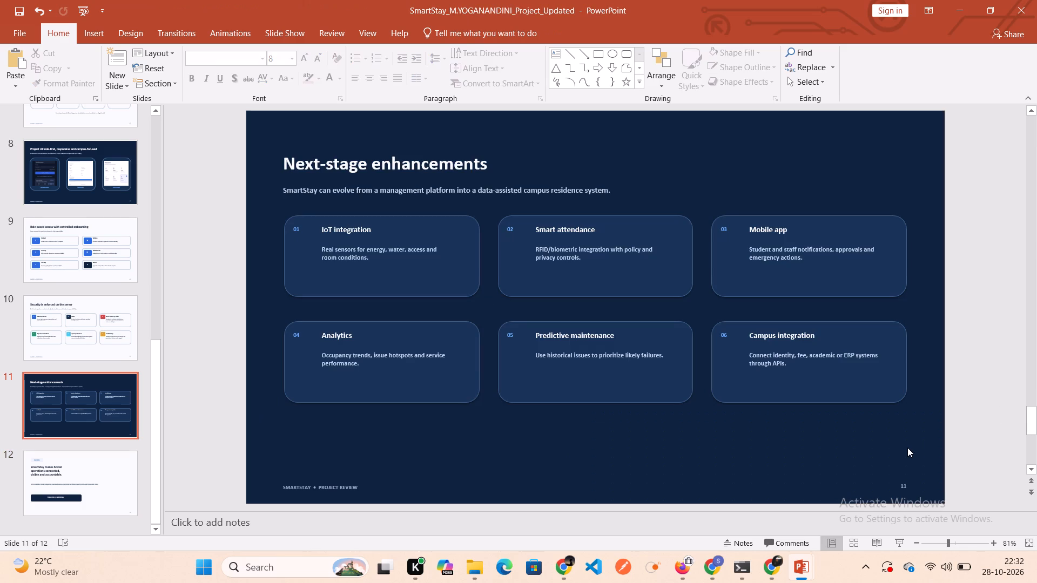
{"action": "left_click", "coordinate": [907, 448]}
{"action": "key", "text": "Right"}
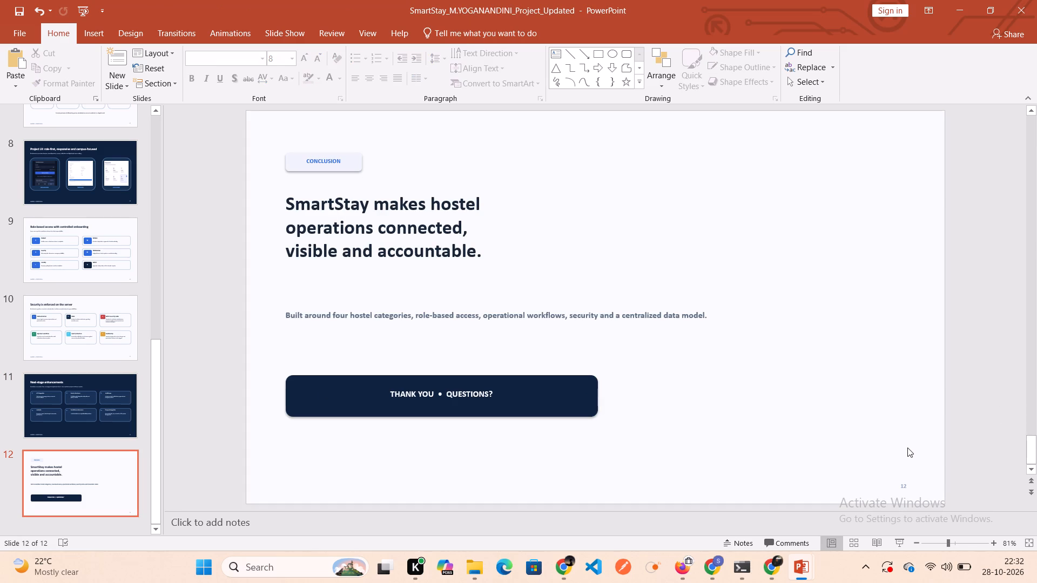
Play the slide show from the SmartStay title slide and check each slide's layout and footer number in order.
{"action": "left_click", "coordinate": [172, 320]}
{"action": "key", "text": "Up"}
{"action": "key", "text": "Up"}
{"action": "key", "text": "Up"}
{"action": "key", "text": "Up"}
{"action": "key", "text": "Up"}
{"action": "key", "text": "Up"}
{"action": "key", "text": "Up"}
{"action": "key", "text": "Up"}
{"action": "key", "text": "Up"}
{"action": "key", "text": "Up"}
{"action": "key", "text": "Up"}
{"action": "key", "text": "Up"}
{"action": "key", "text": "Up"}
{"action": "key", "text": "Up"}
{"action": "key", "text": "Up"}
{"action": "key", "text": "Up"}
{"action": "key", "text": "Up"}
{"action": "key", "text": "Up"}
{"action": "key", "text": "Up"}
{"action": "key", "text": "Up"}
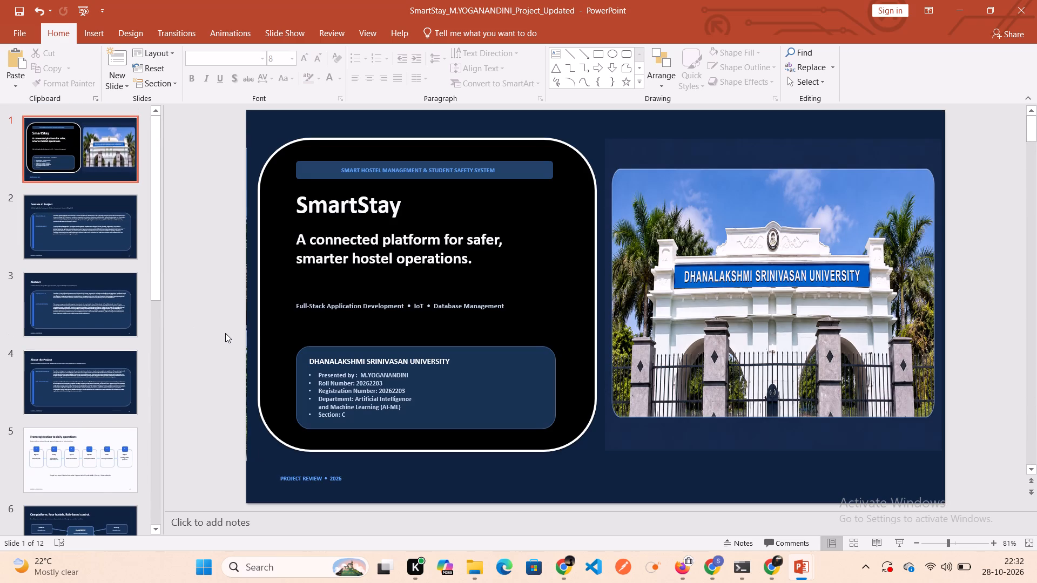
{"action": "left_click", "coordinate": [85, 5]}
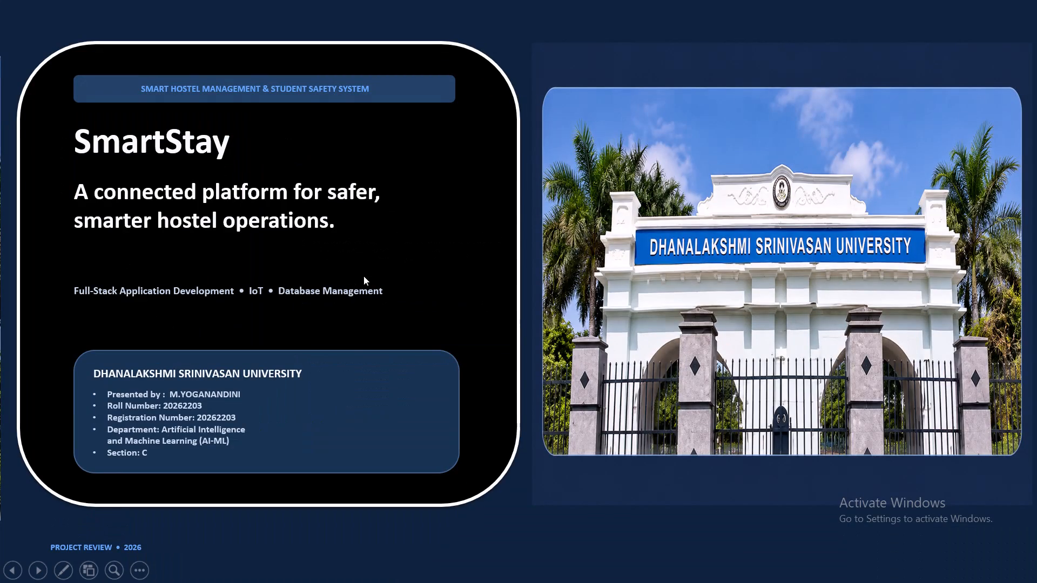
{"action": "left_click", "coordinate": [363, 276]}
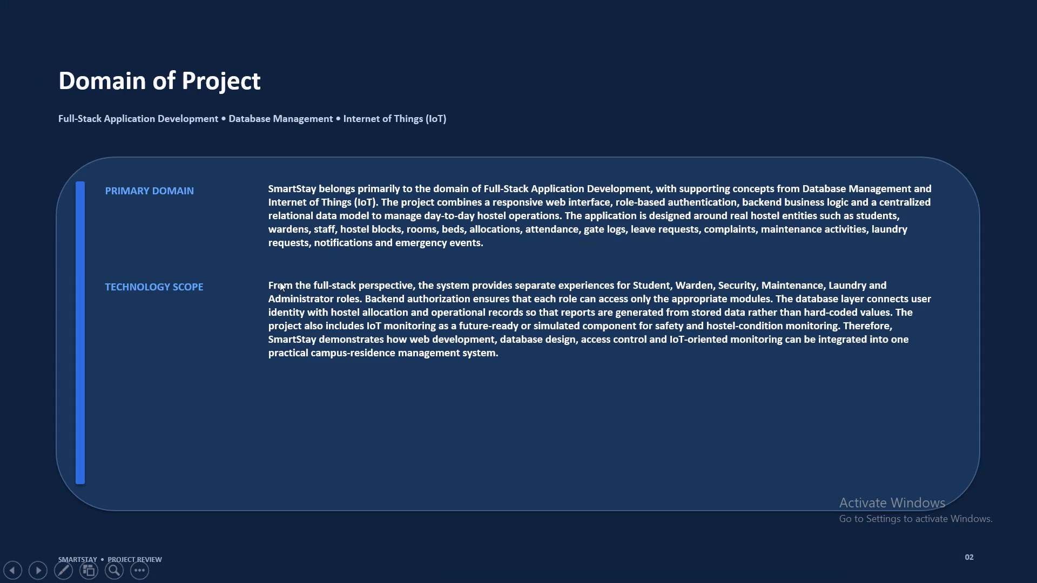
{"action": "left_click", "coordinate": [718, 396]}
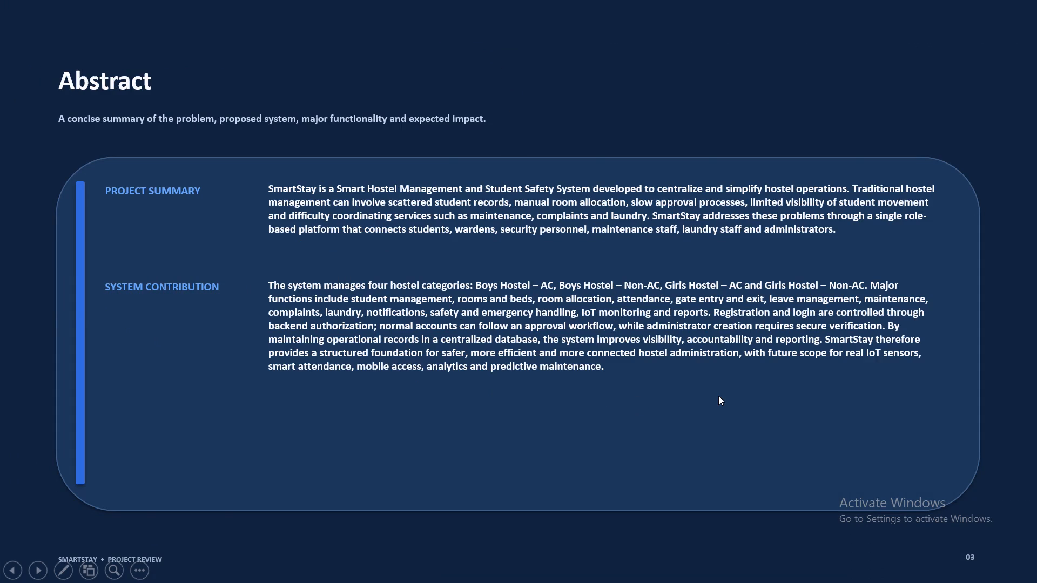
{"action": "left_click", "coordinate": [718, 396]}
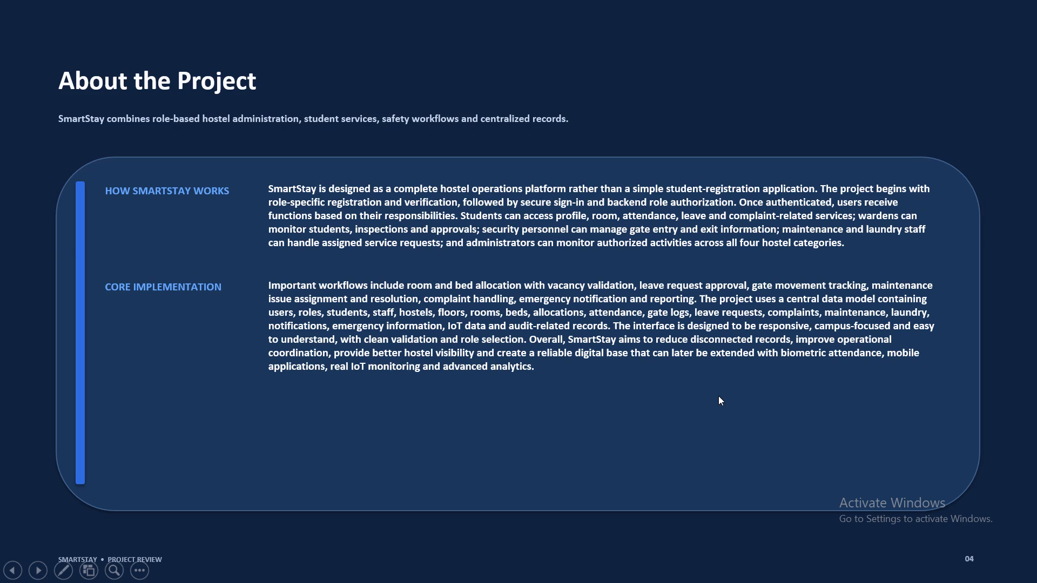
{"action": "left_click", "coordinate": [718, 396]}
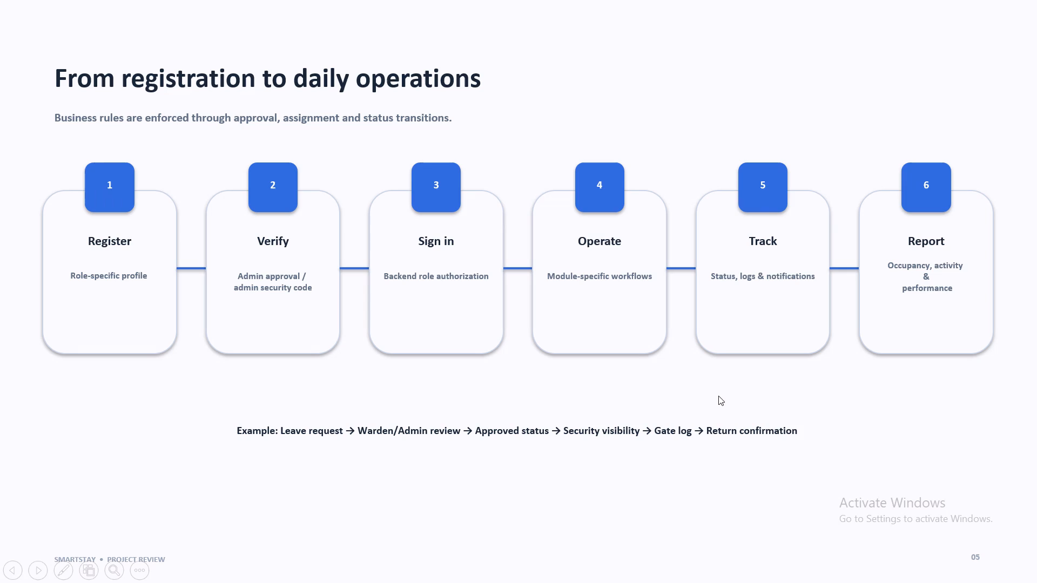
{"action": "left_click", "coordinate": [718, 396]}
{"action": "left_click", "coordinate": [718, 396]}
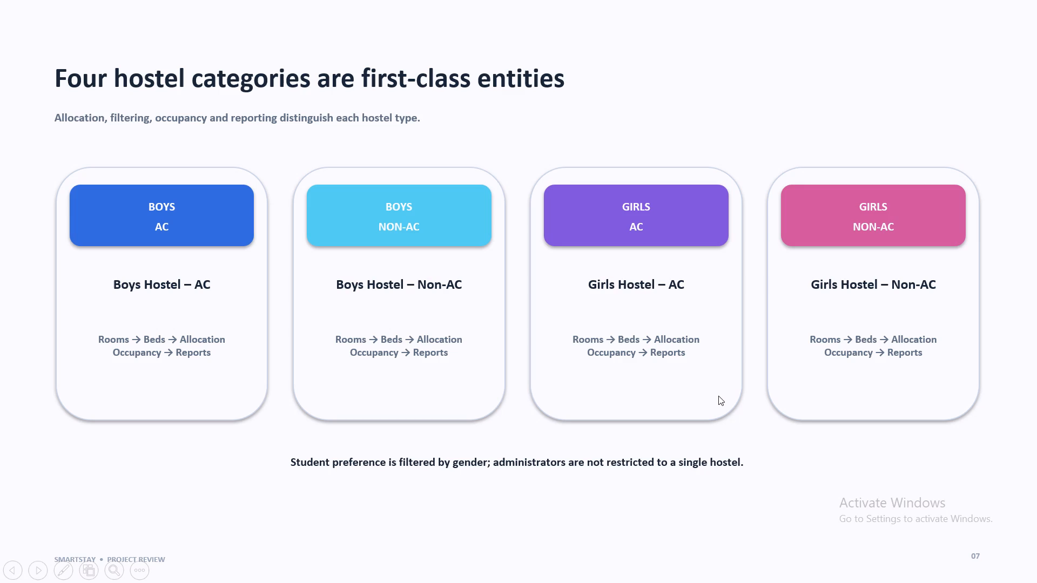
{"action": "left_click", "coordinate": [718, 396]}
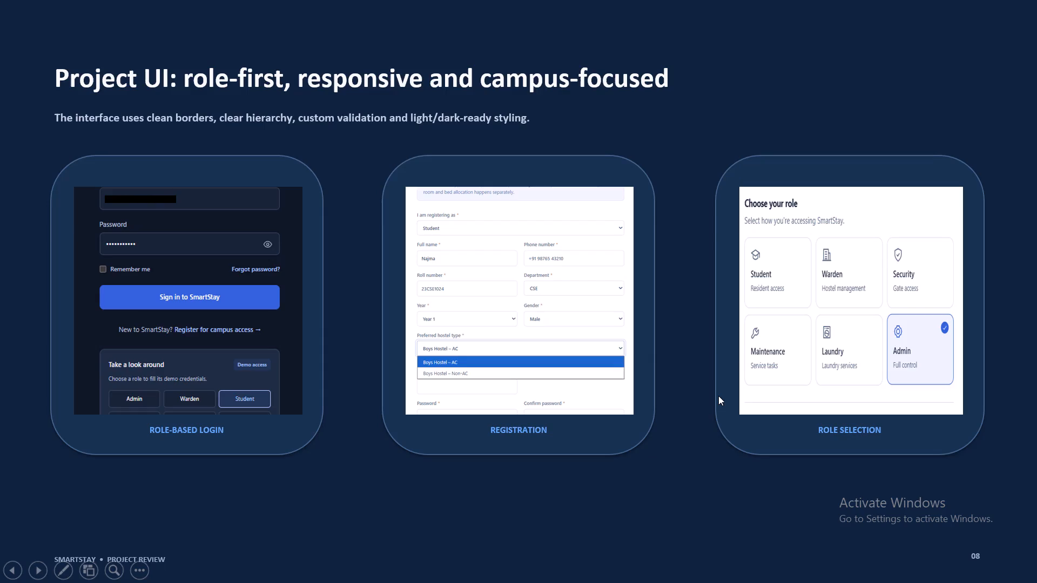
{"action": "left_click", "coordinate": [718, 396]}
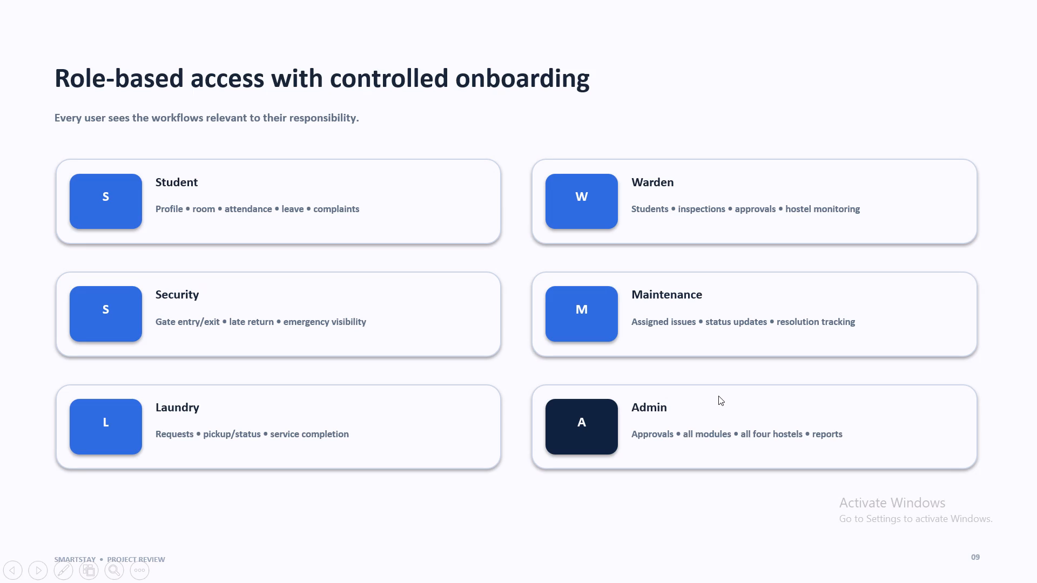
{"action": "left_click", "coordinate": [718, 396]}
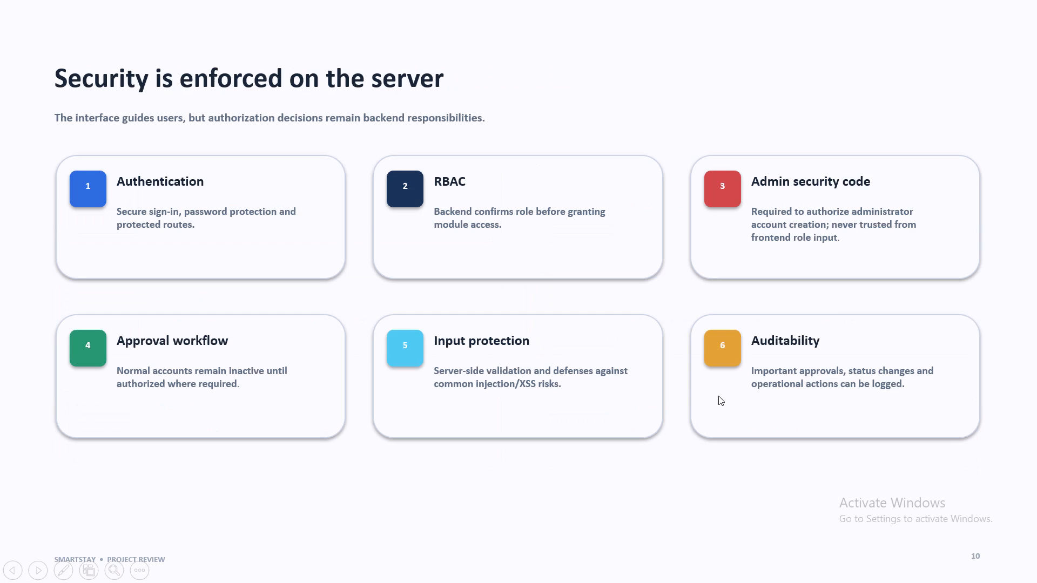
{"action": "left_click", "coordinate": [718, 396]}
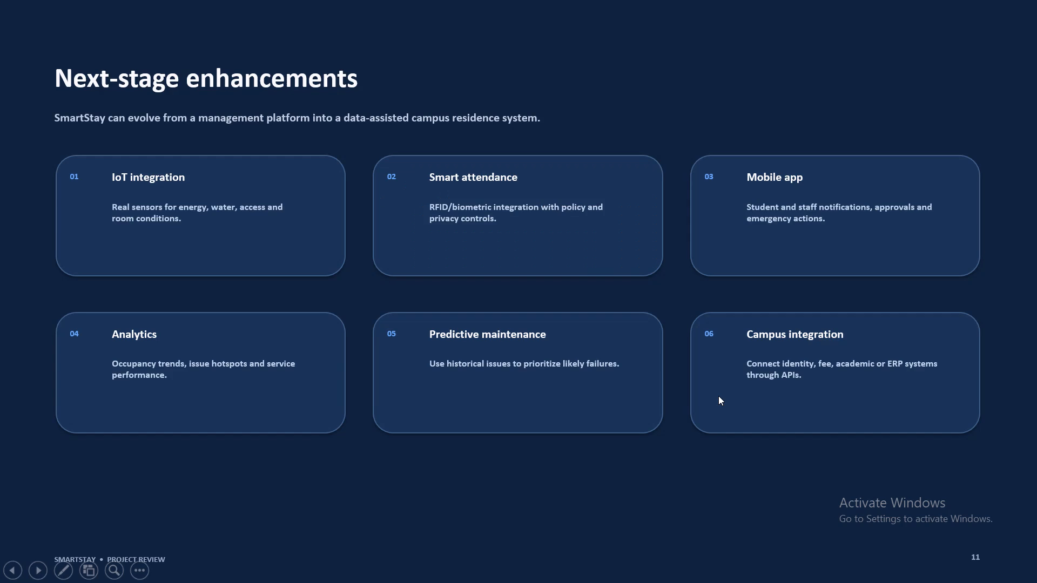
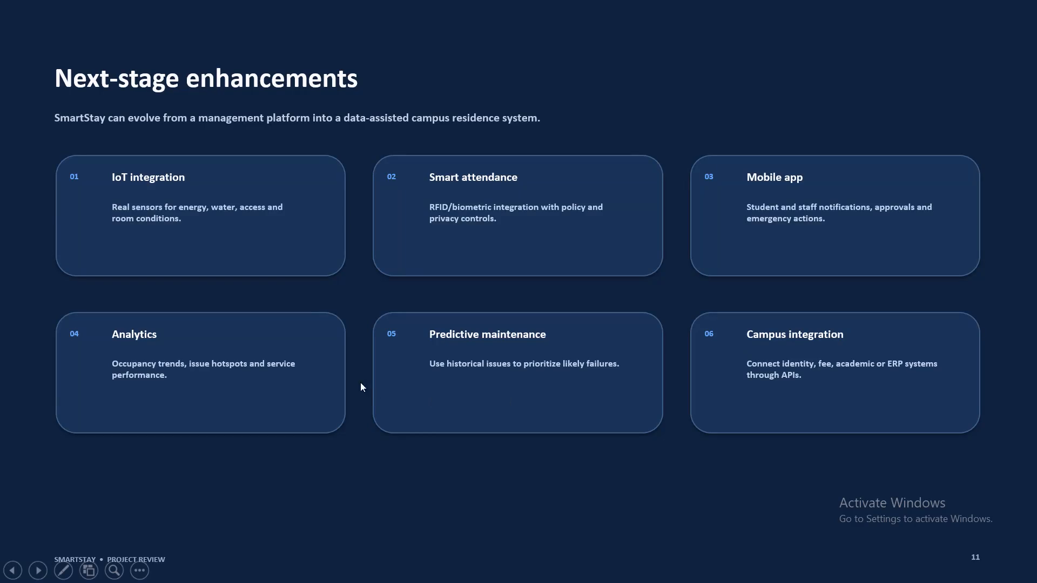
Play the slide show through the Conclusion slide and exit it back to the editing view.
{"action": "left_click", "coordinate": [761, 270]}
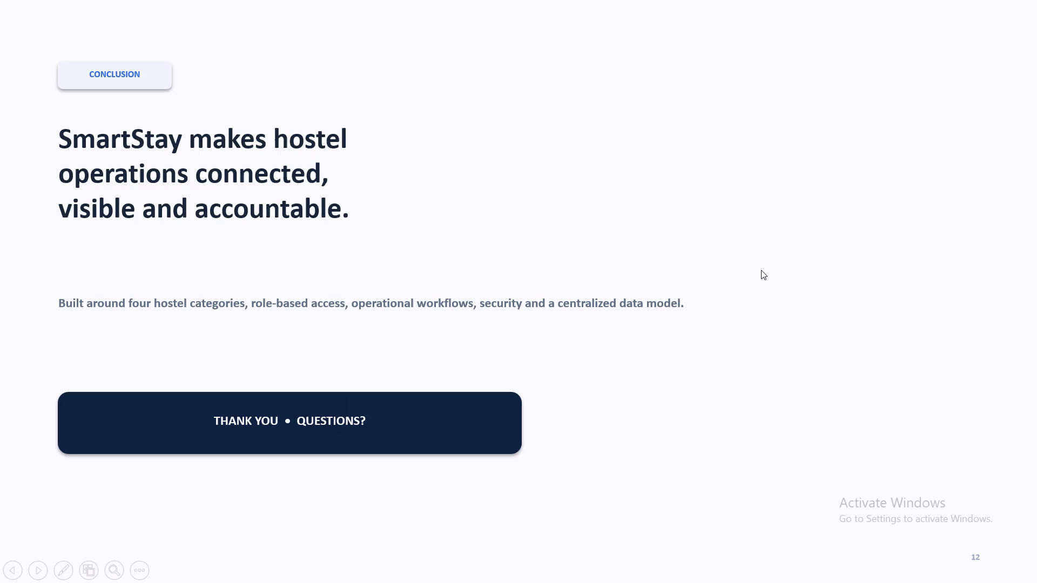
{"action": "left_click", "coordinate": [761, 270]}
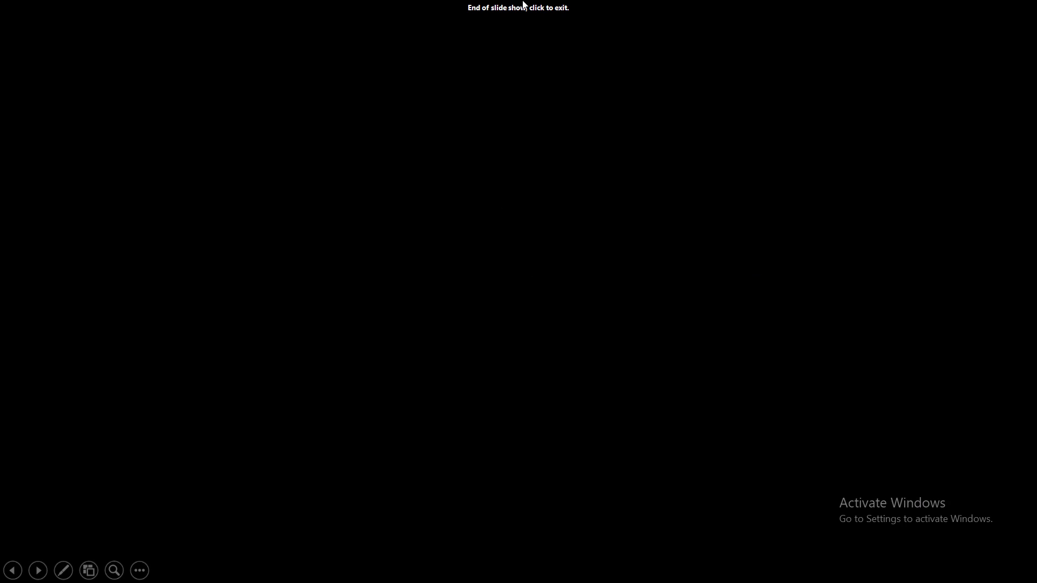
{"action": "left_click", "coordinate": [509, 9]}
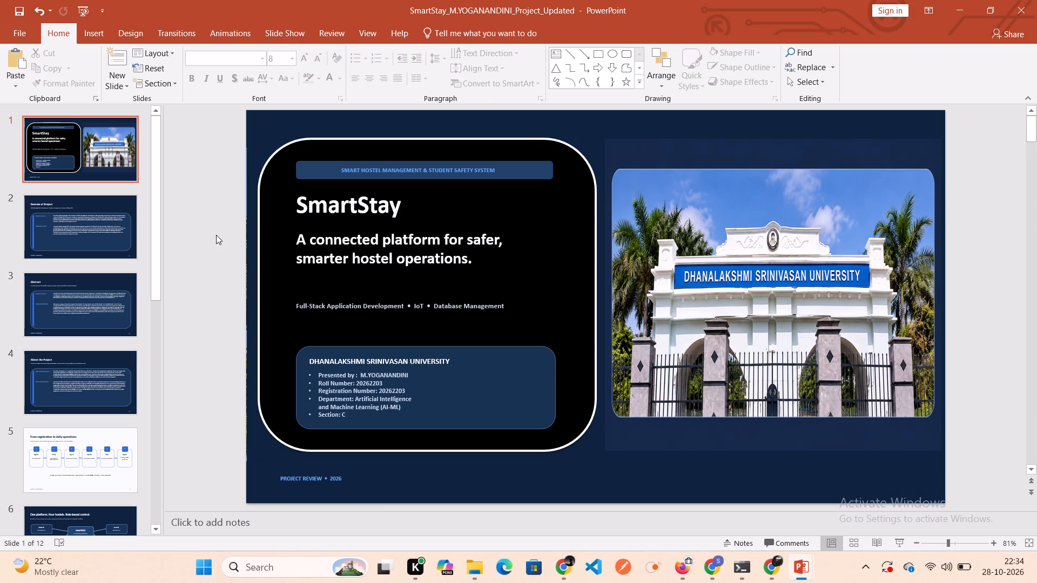
Save the updated SmartStay presentation under its existing name.
{"action": "left_click", "coordinate": [14, 9]}
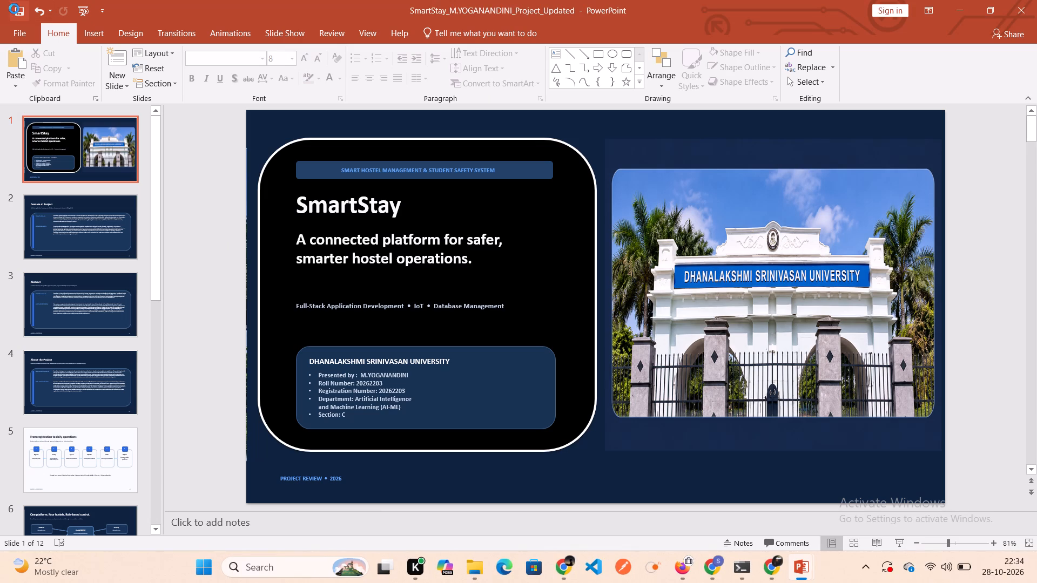
{"action": "left_click", "coordinate": [19, 13]}
Check the Downloads folder in File Explorer, return to PowerPoint, and review slides 1 to 6 in the editing view.
{"action": "left_click", "coordinate": [470, 579]}
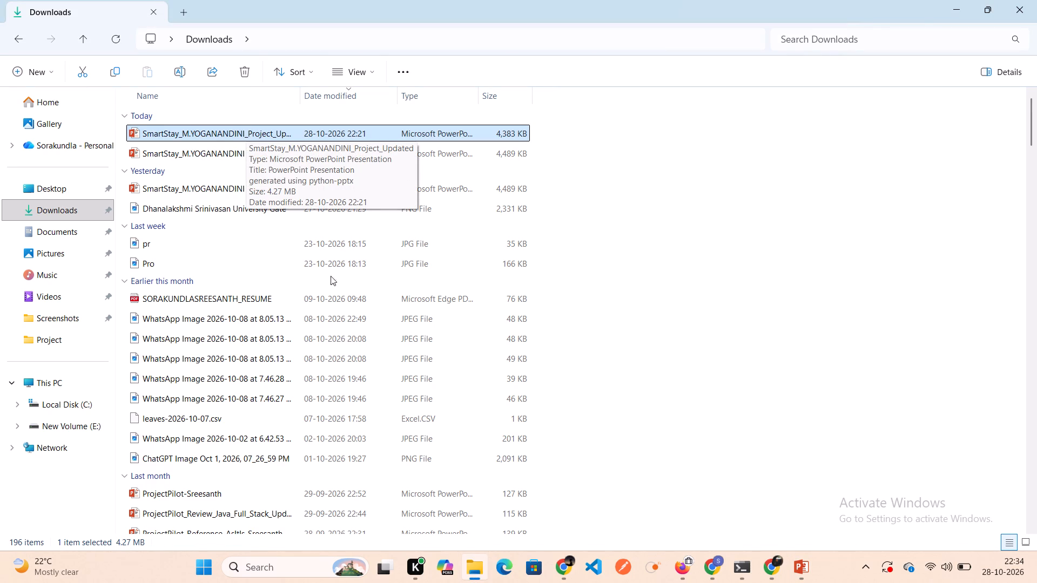
{"action": "left_click", "coordinate": [808, 573]}
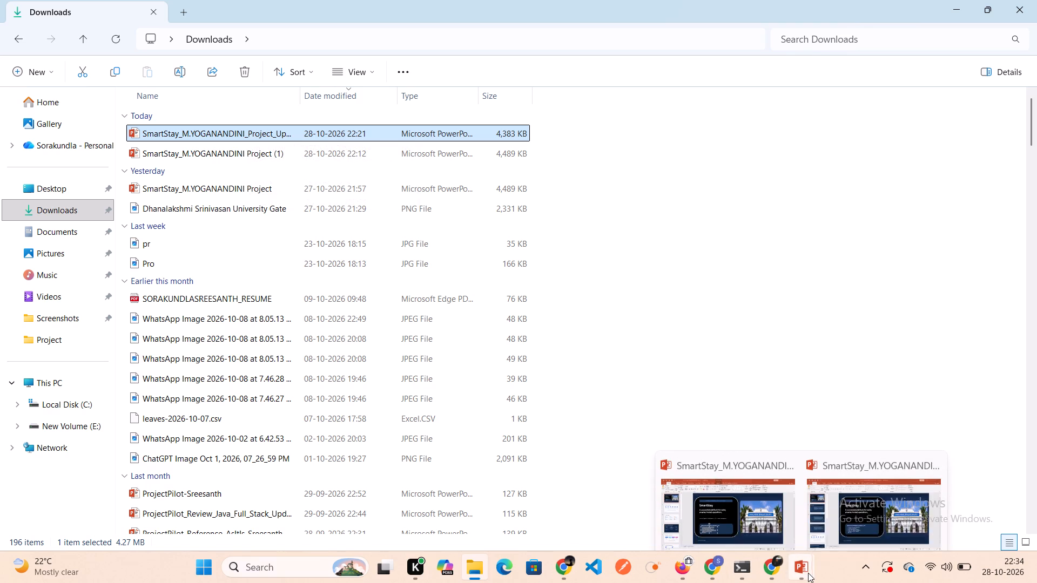
{"action": "left_click", "coordinate": [855, 517]}
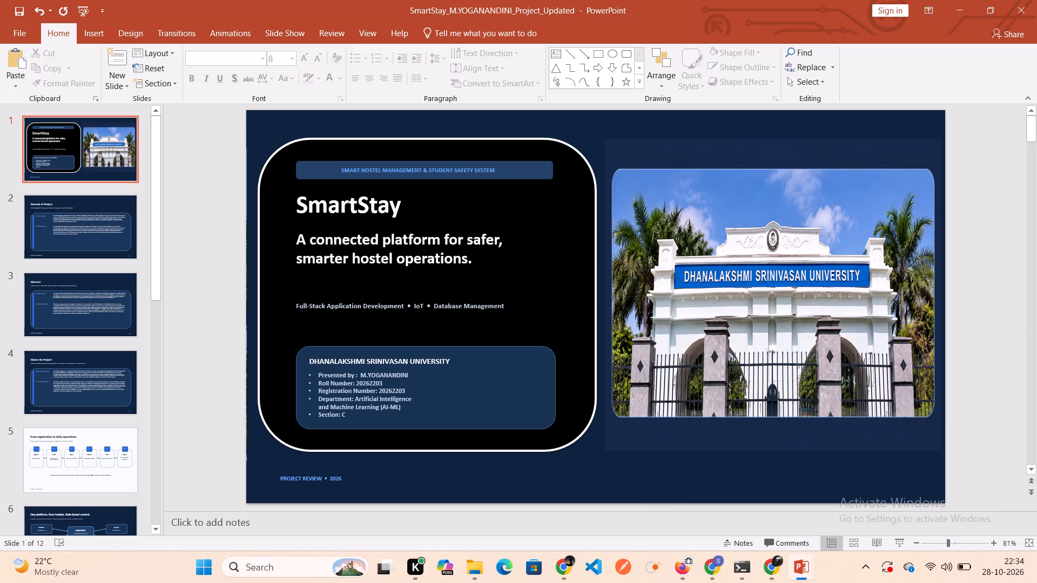
{"action": "key", "text": "Right"}
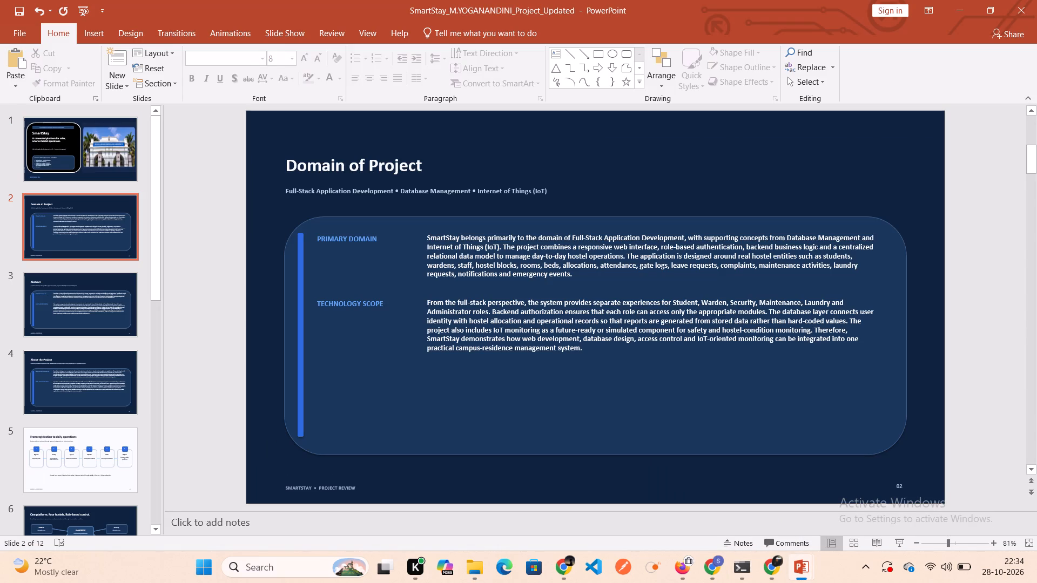
{"action": "key", "text": "Right"}
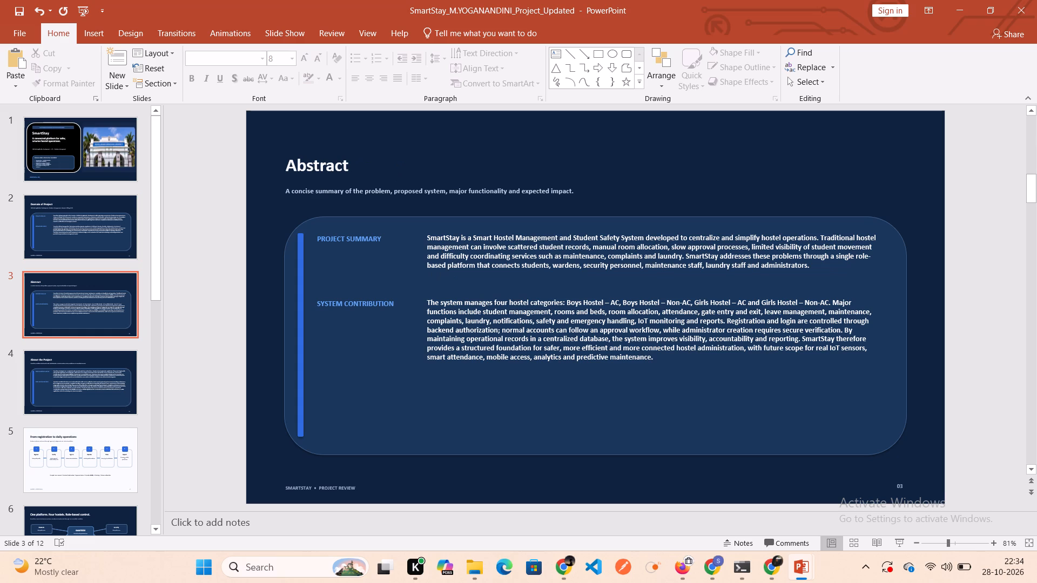
{"action": "key", "text": "Right"}
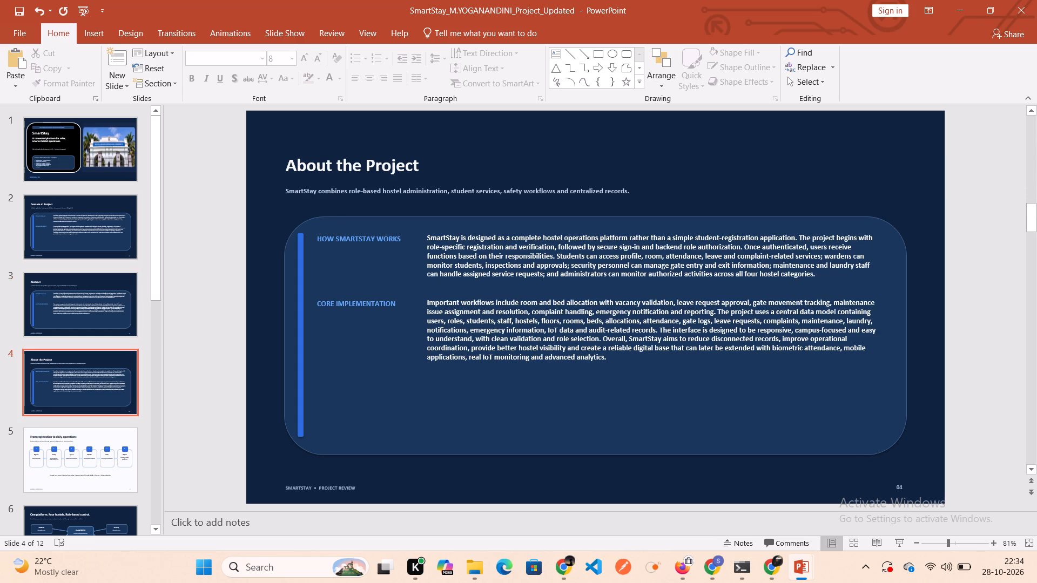
{"action": "key", "text": "Right"}
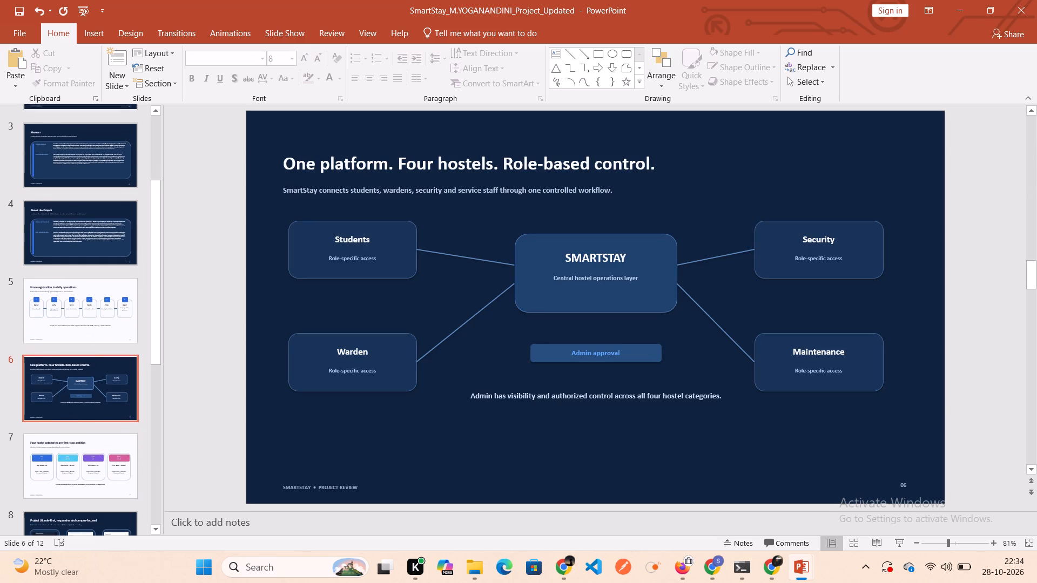
{"action": "key", "text": "Right"}
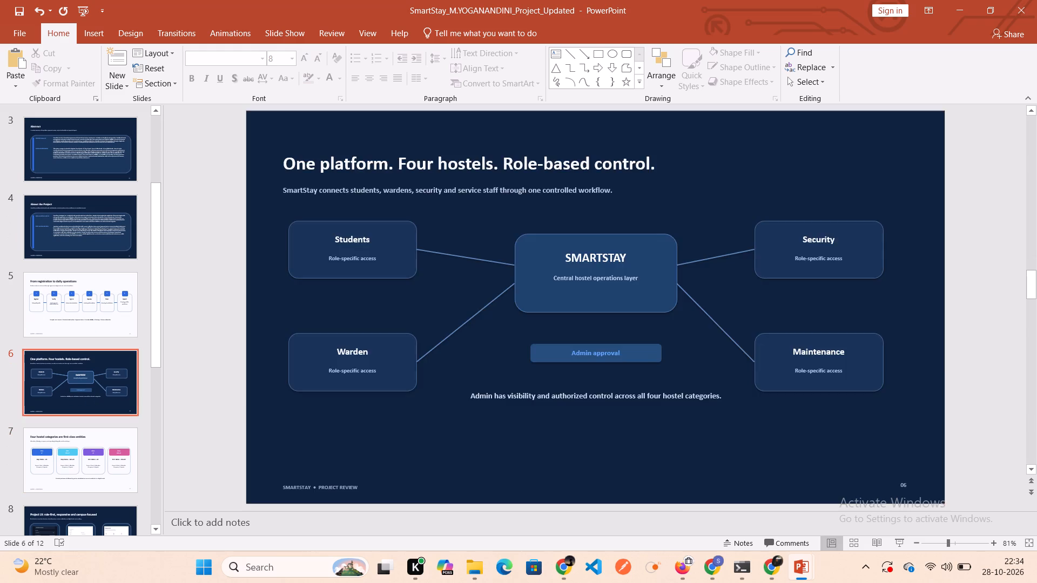
{"action": "key", "text": "Left"}
{"action": "key", "text": "Left"}
{"action": "key", "text": "Left"}
{"action": "key", "text": "Left"}
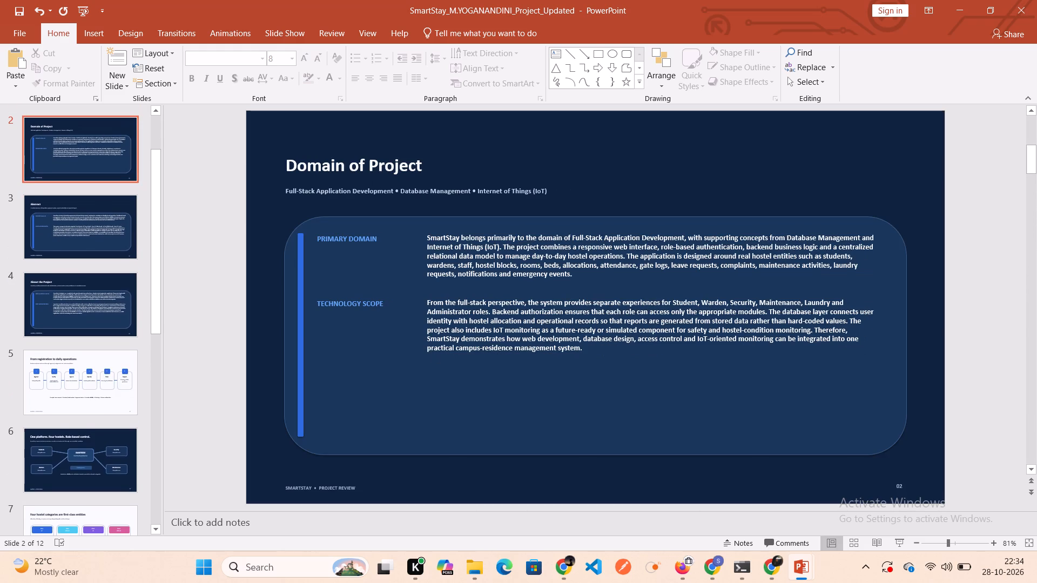
{"action": "key", "text": "Left"}
{"action": "key", "text": "Left"}
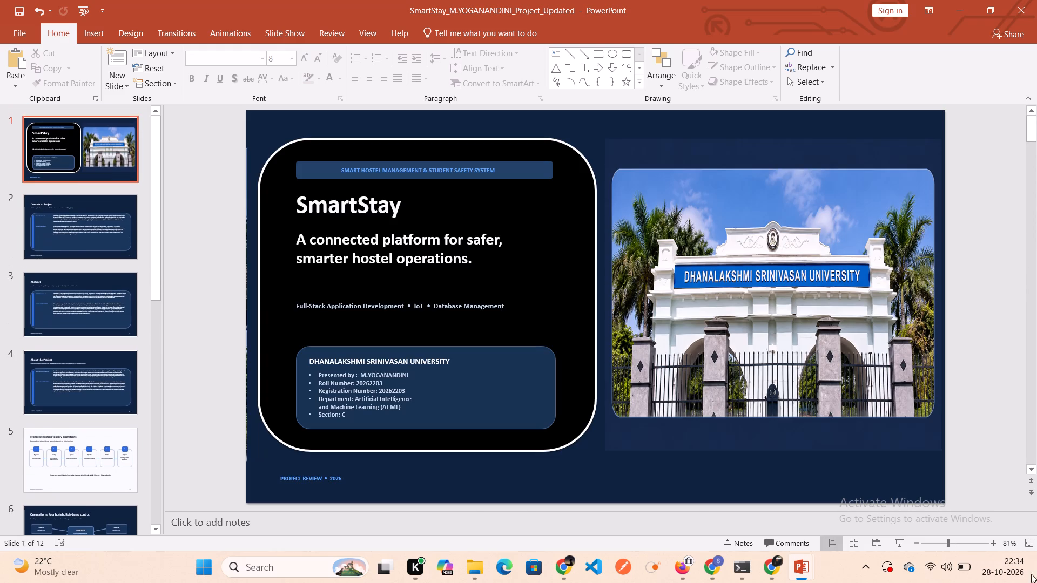
In File Explorer's Downloads folder, rename the updated SmartStay presentation, replacing the name's ending after the presenter's name with _PROJECT.
{"action": "left_click", "coordinate": [479, 570]}
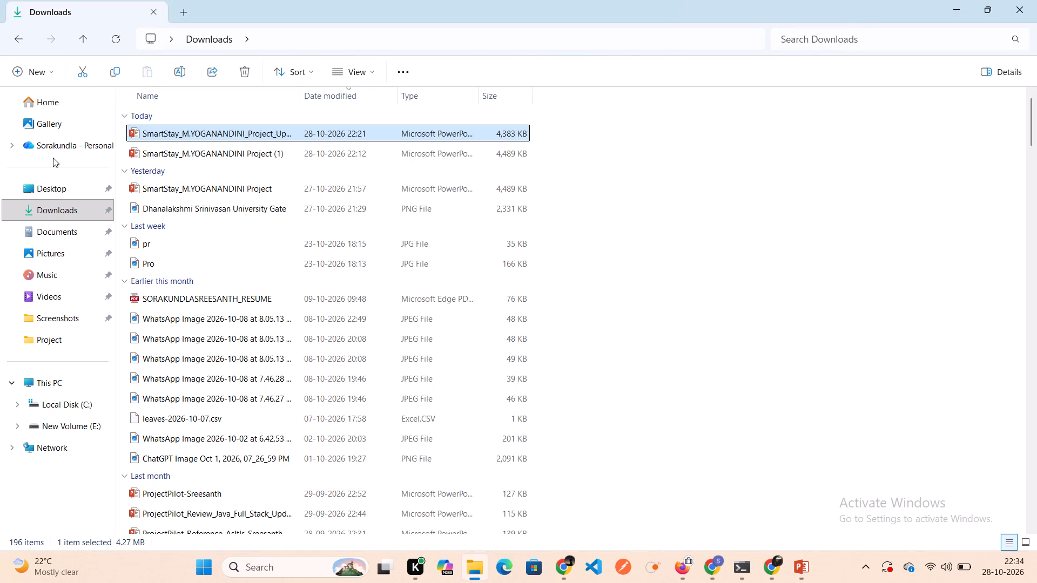
{"action": "right_click", "coordinate": [266, 135]}
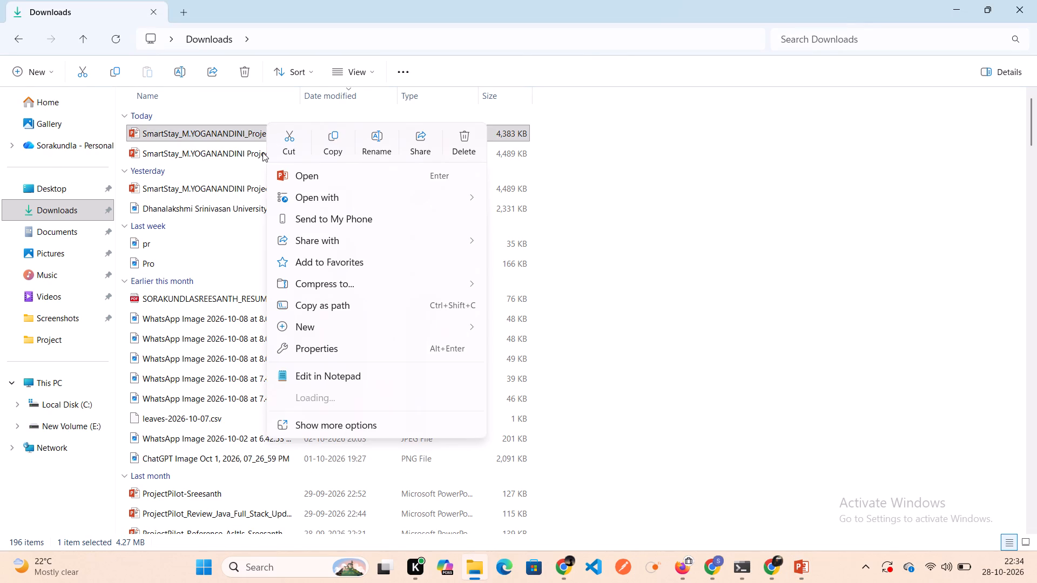
{"action": "left_click", "coordinate": [382, 144]}
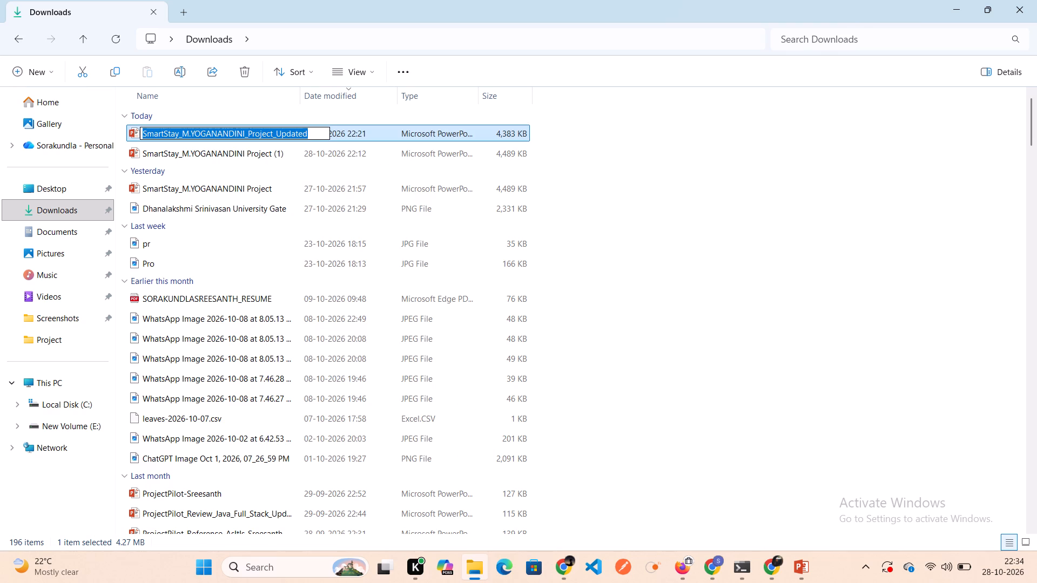
{"action": "left_click", "coordinate": [315, 132]}
{"action": "key", "text": "BackSpace"}
{"action": "key", "text": "BackSpace"}
{"action": "key", "text": "BackSpace"}
{"action": "key", "text": "BackSpace"}
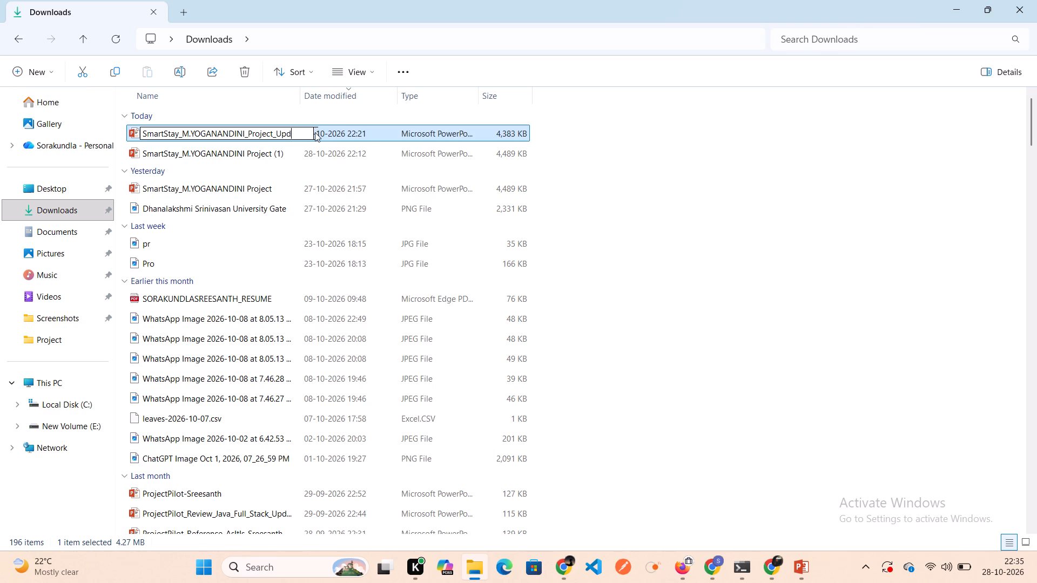
{"action": "key", "text": "BackSpace"}
{"action": "key", "text": "BackSpace"}
{"action": "key", "text": "BackSpace"}
{"action": "key", "text": "BackSpace"}
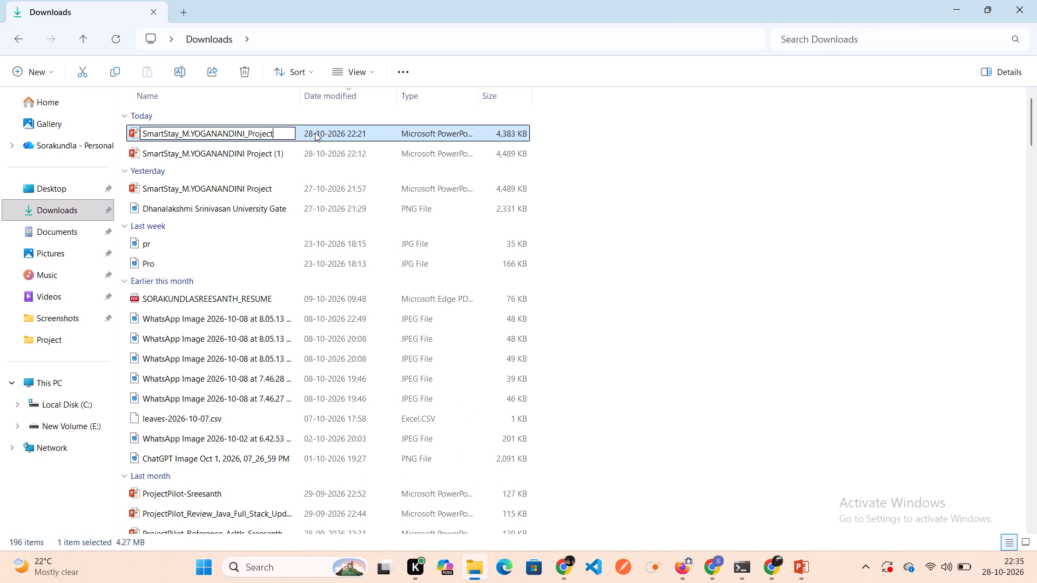
{"action": "key", "text": "BackSpace"}
{"action": "key", "text": "BackSpace"}
{"action": "key", "text": "BackSpace"}
{"action": "key", "text": "BackSpace"}
{"action": "key", "text": "BackSpace"}
{"action": "key", "text": "BackSpace"}
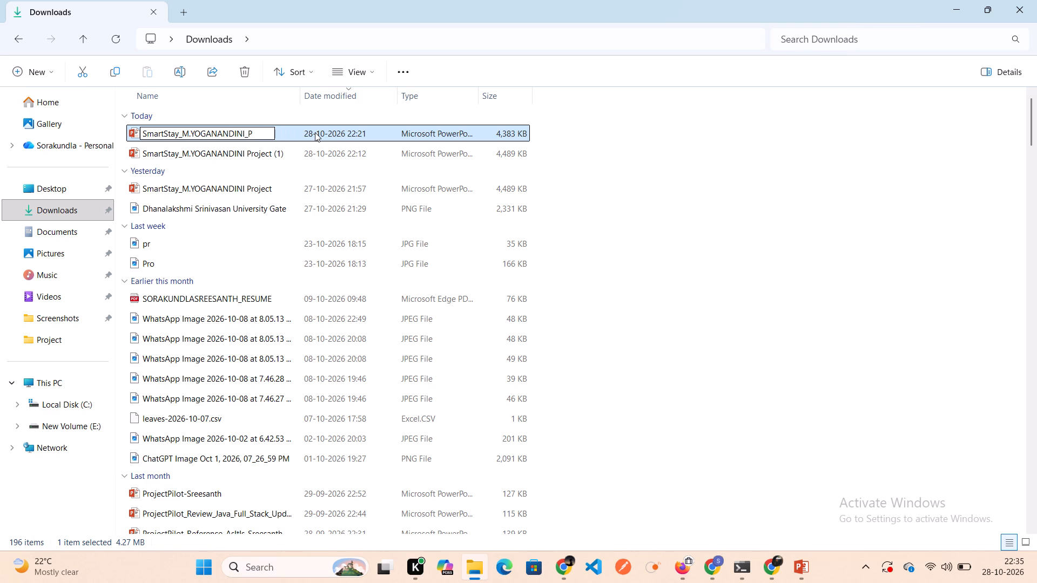
{"action": "type", "text": "RPK"}
{"action": "key", "text": "BackSpace"}
{"action": "type", "text": "JR"}
{"action": "key", "text": "BackSpace"}
{"action": "type", "text": "ECT"}
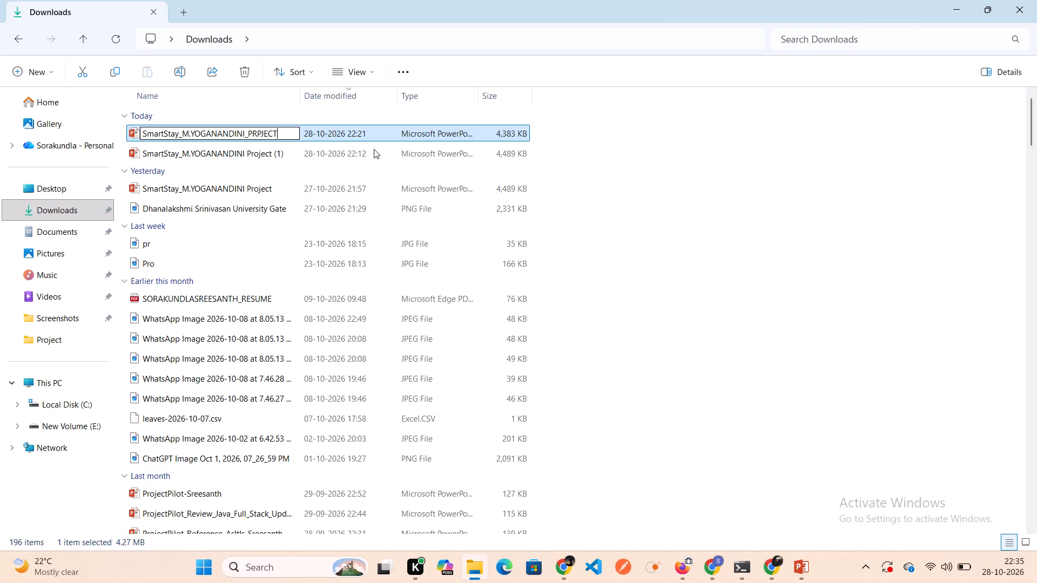
{"action": "key", "text": "BackSpace"}
{"action": "key", "text": "BackSpace"}
{"action": "key", "text": "BackSpace"}
{"action": "key", "text": "BackSpace"}
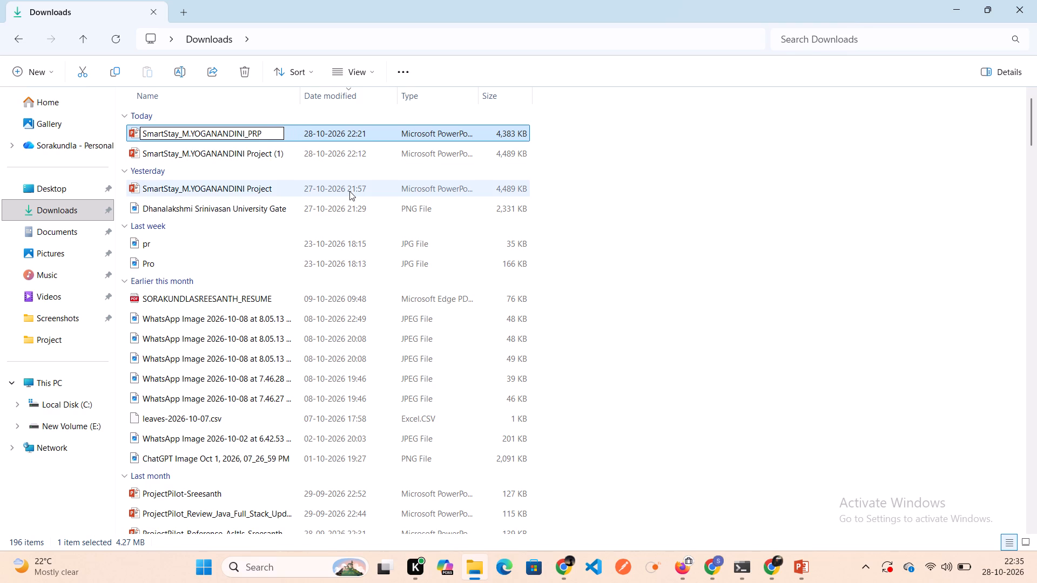
{"action": "key", "text": "BackSpace"}
{"action": "type", "text": "OJECT"}
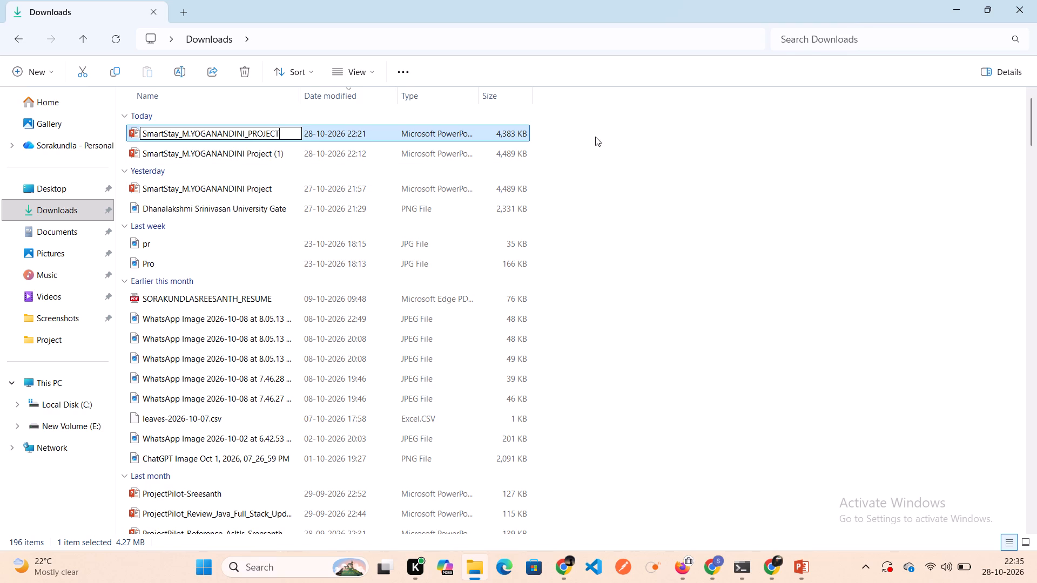
{"action": "left_click", "coordinate": [595, 137]}
{"action": "left_click", "coordinate": [560, 143]}
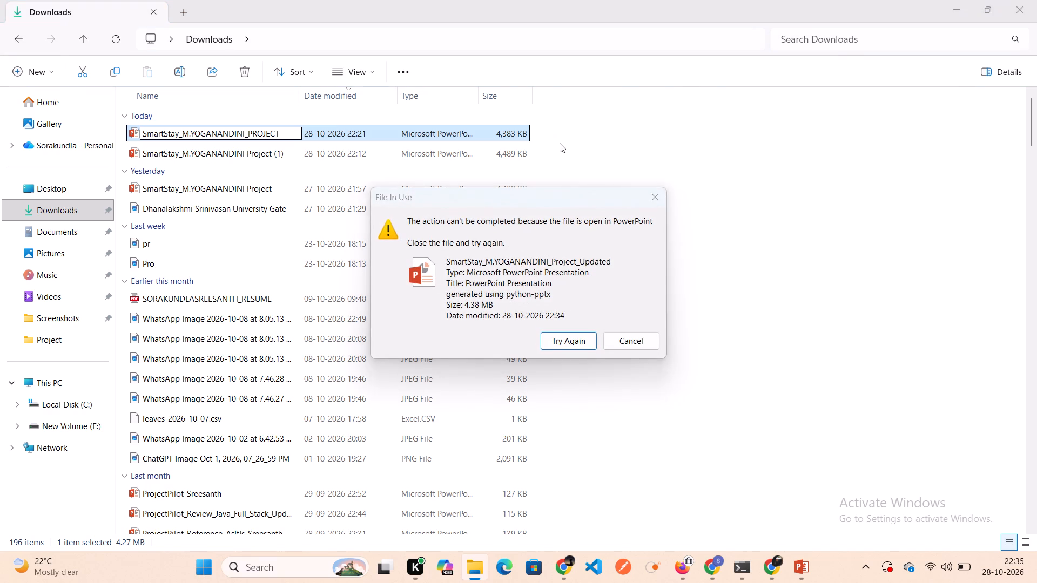
{"action": "left_click", "coordinate": [578, 341]}
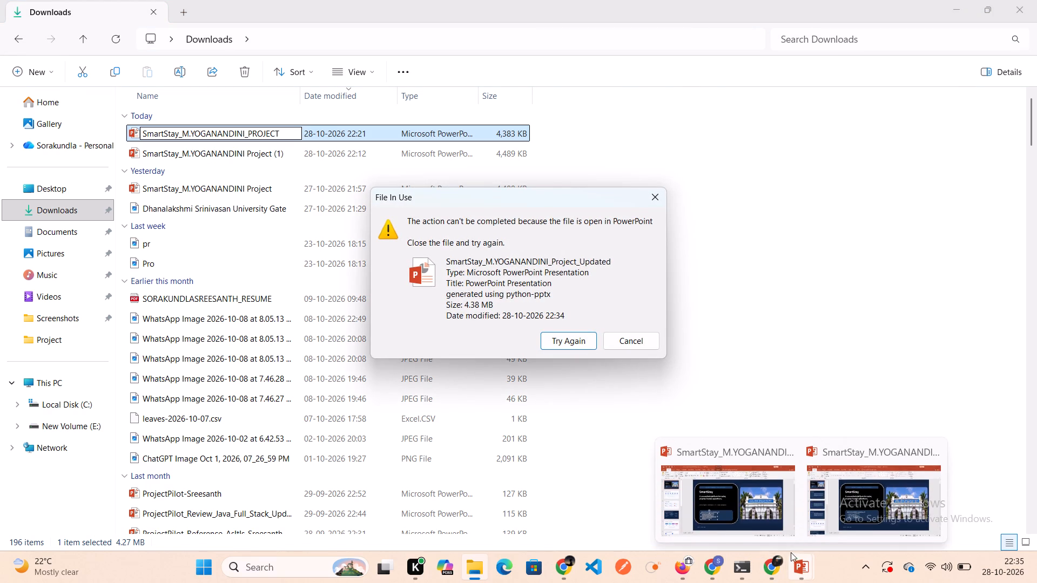
Close the updated SmartStay presentation in PowerPoint and retry the pending file rename in File Explorer.
{"action": "left_click", "coordinate": [835, 506]}
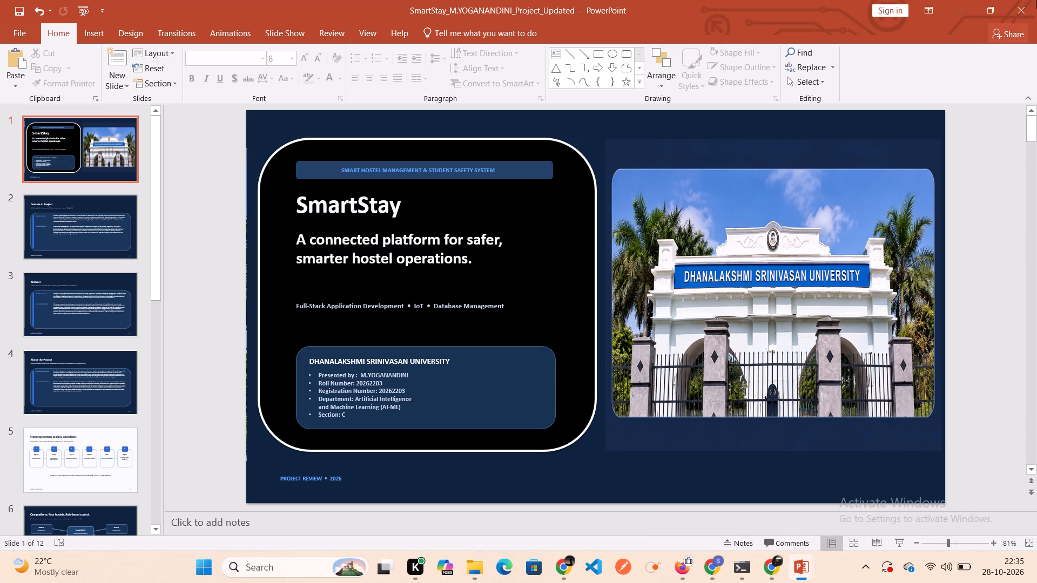
{"action": "left_click", "coordinate": [1036, 0]}
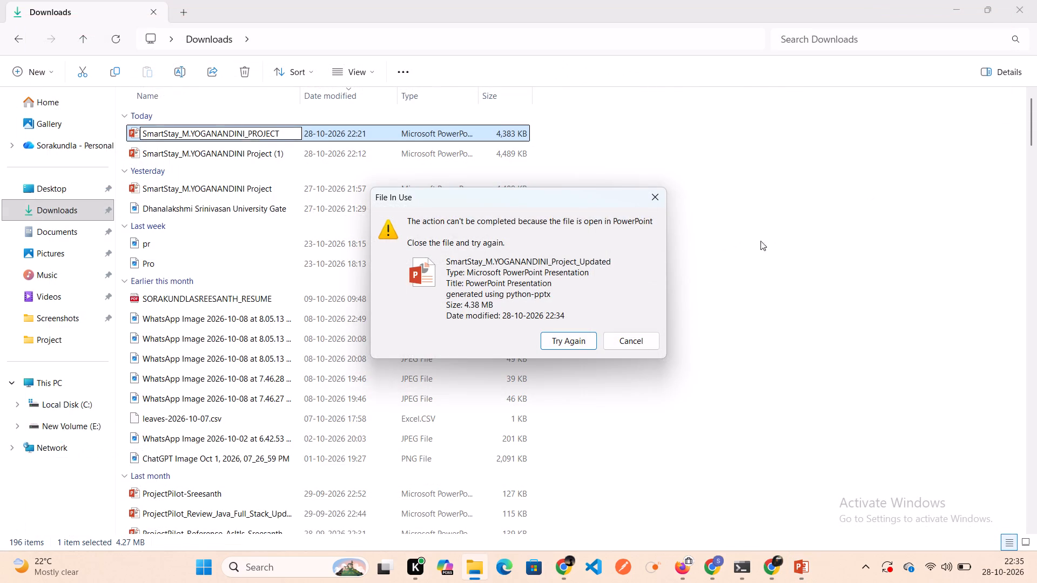
{"action": "left_click", "coordinate": [584, 339]}
Open the renamed SmartStay presentation from Downloads and check its slides in order from the title slide.
{"action": "double_click", "coordinate": [293, 135]}
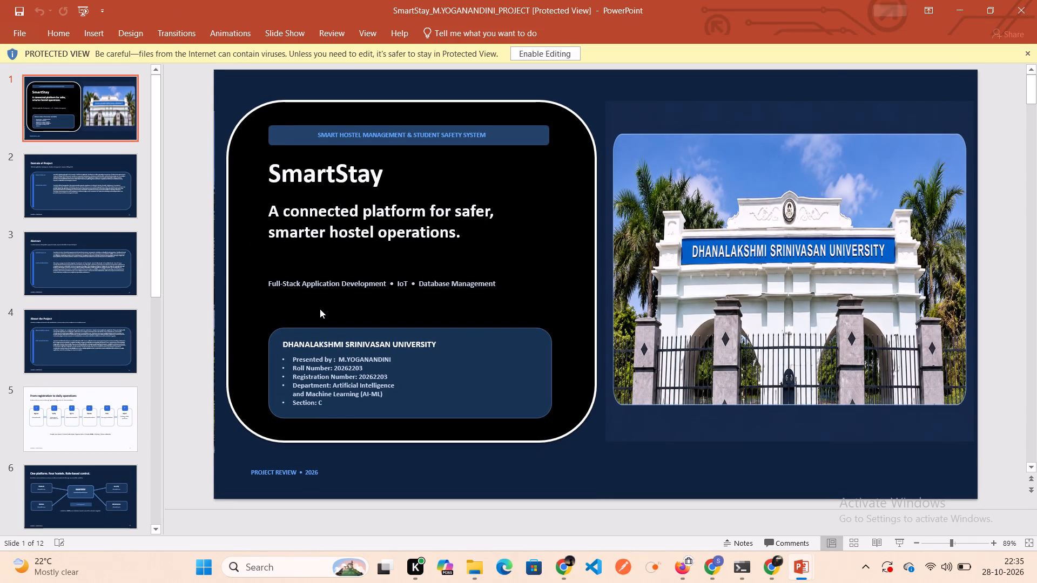
{"action": "key", "text": "Right"}
{"action": "key", "text": "Right"}
{"action": "key", "text": "Right"}
{"action": "key", "text": "Right"}
{"action": "key", "text": "Right"}
{"action": "key", "text": "Right"}
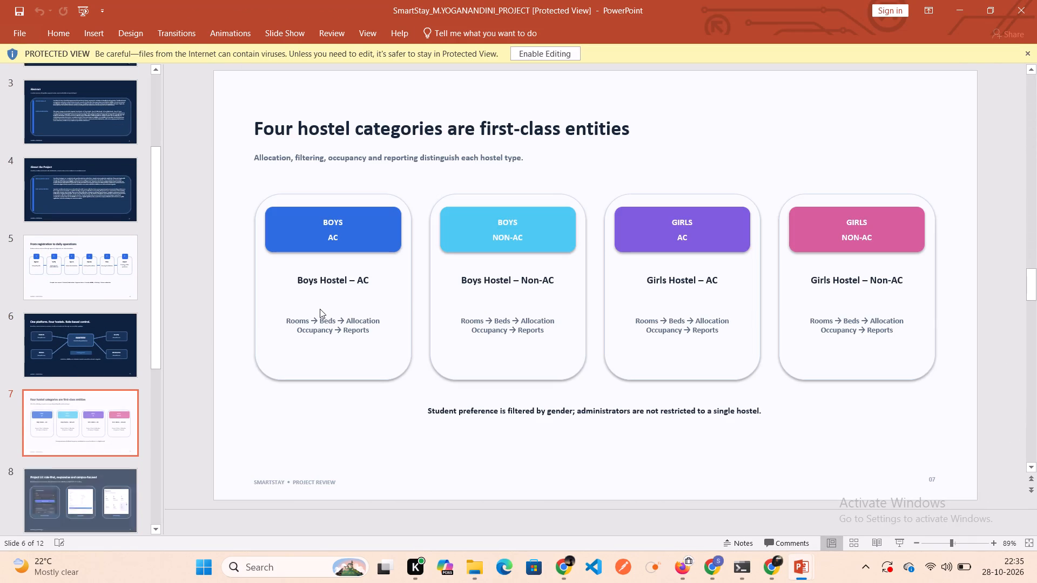
Close the renamed SmartStay presentation and the older 11-slide SmartStay copy whose name ends in Project (1).
{"action": "left_click", "coordinate": [1036, 0]}
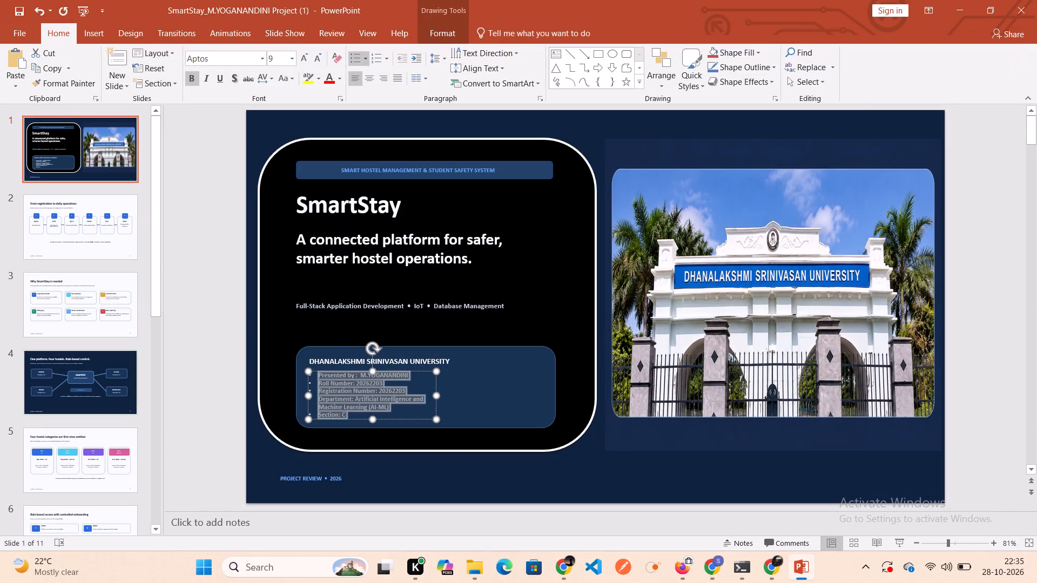
{"action": "left_click", "coordinate": [1036, 0]}
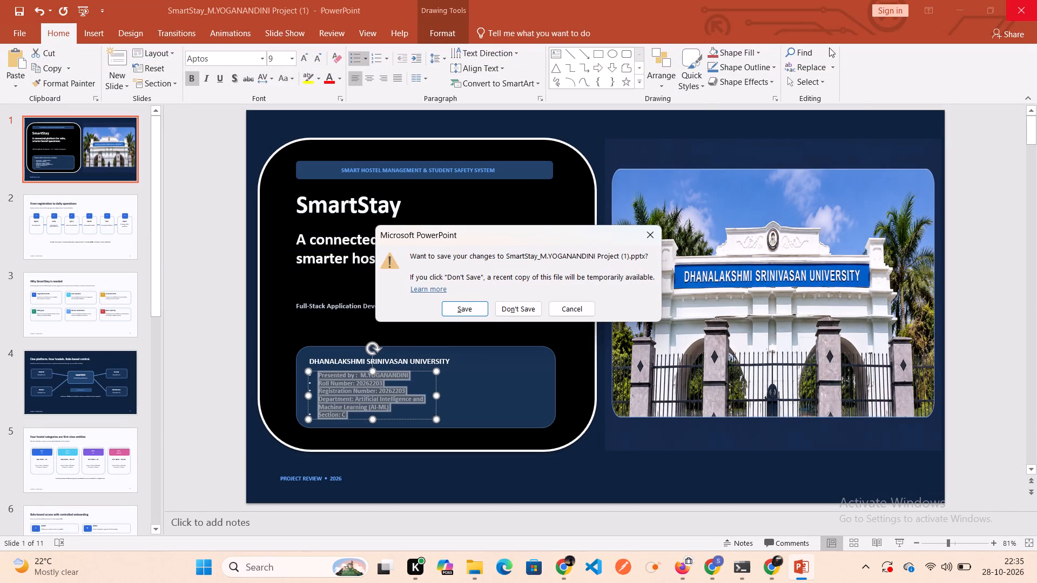
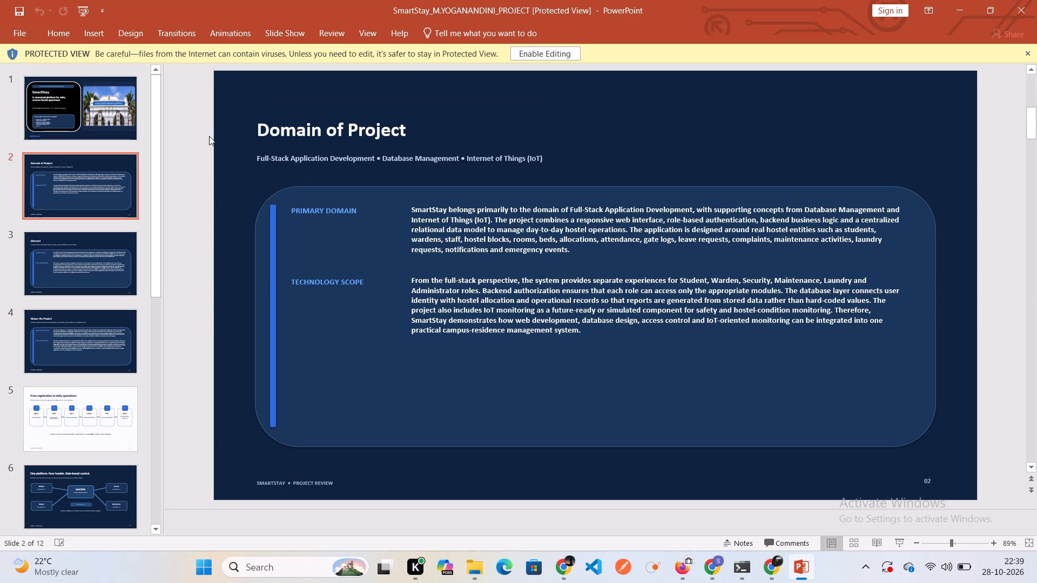
Review the remaining slides of the renamed SmartStay presentation in order, from Domain of Project through the Conclusion slide.
{"action": "key", "text": "Left"}
{"action": "key", "text": "Right"}
{"action": "key", "text": "Right"}
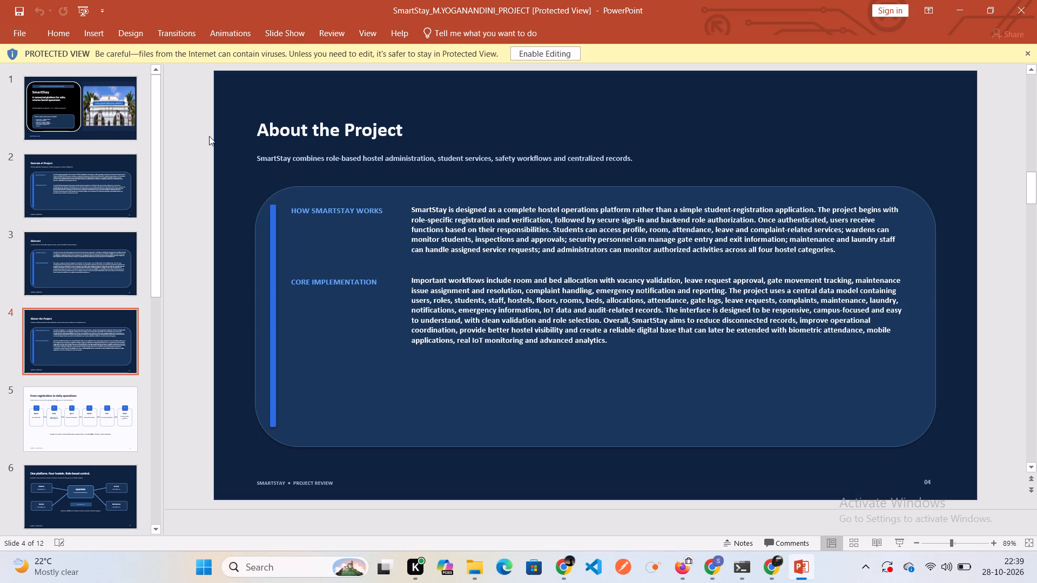
{"action": "key", "text": "Right"}
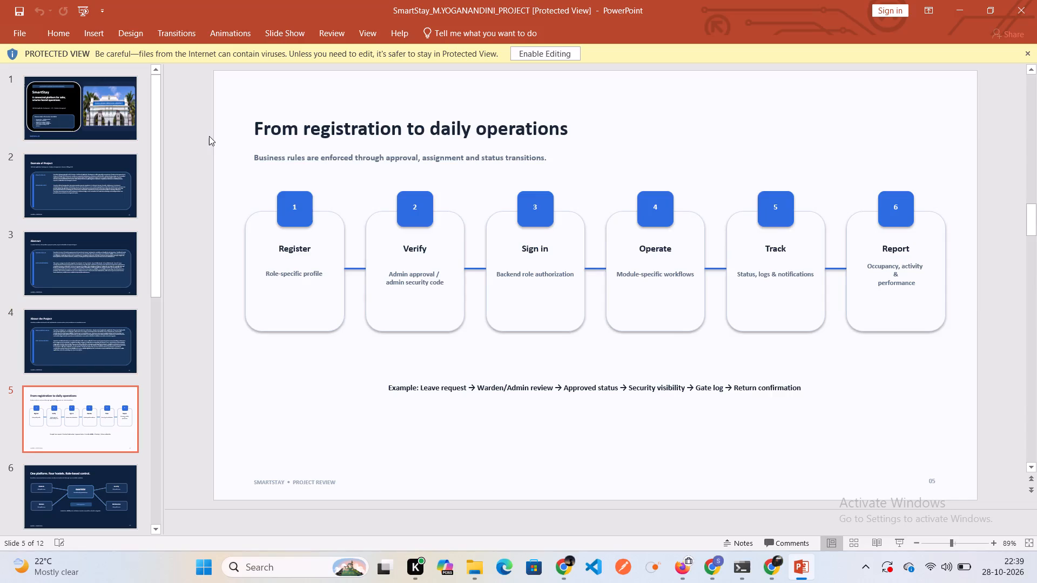
{"action": "key", "text": "Right"}
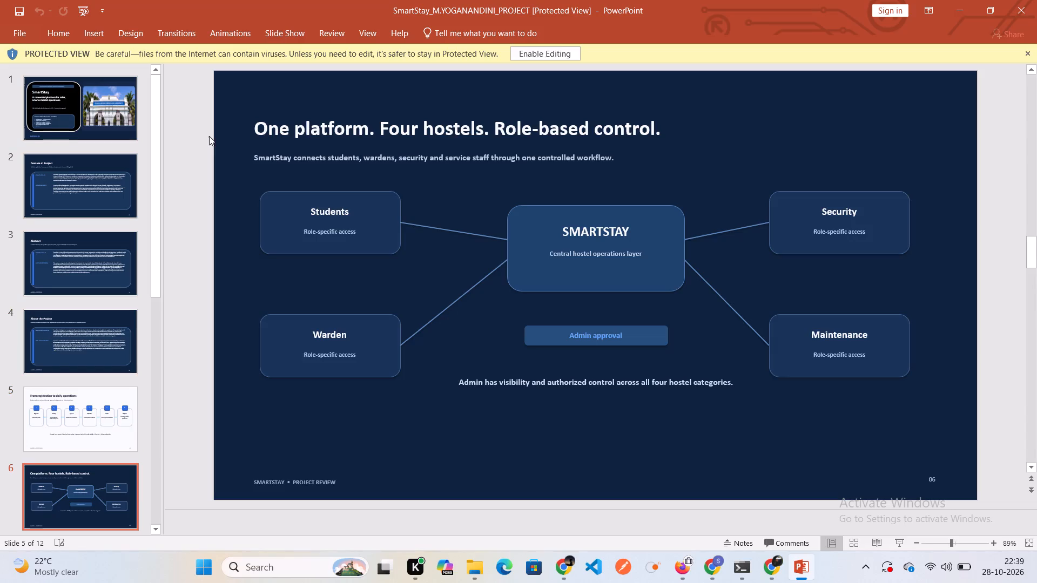
{"action": "key", "text": "Right"}
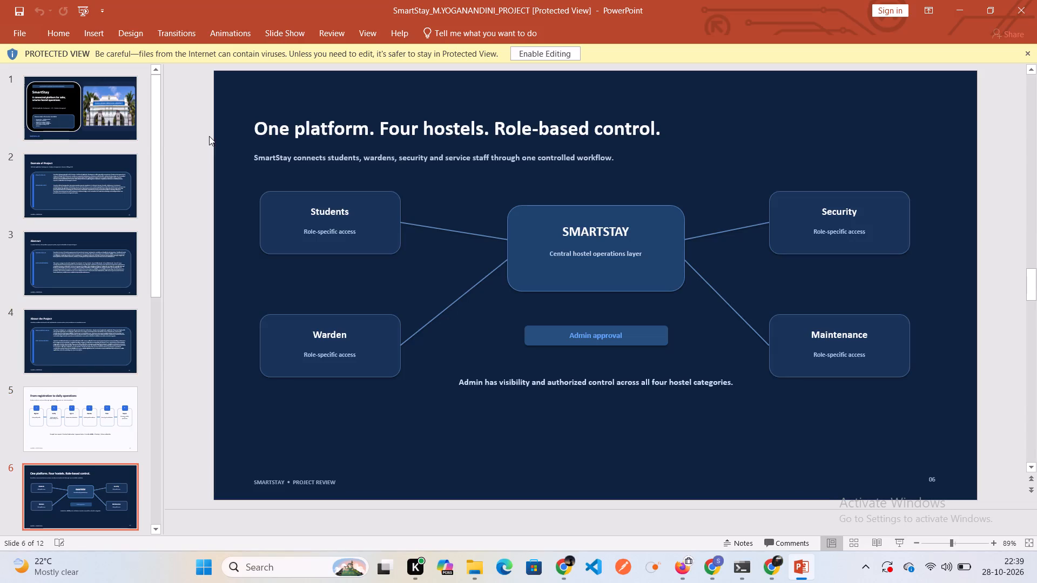
{"action": "key", "text": "Right"}
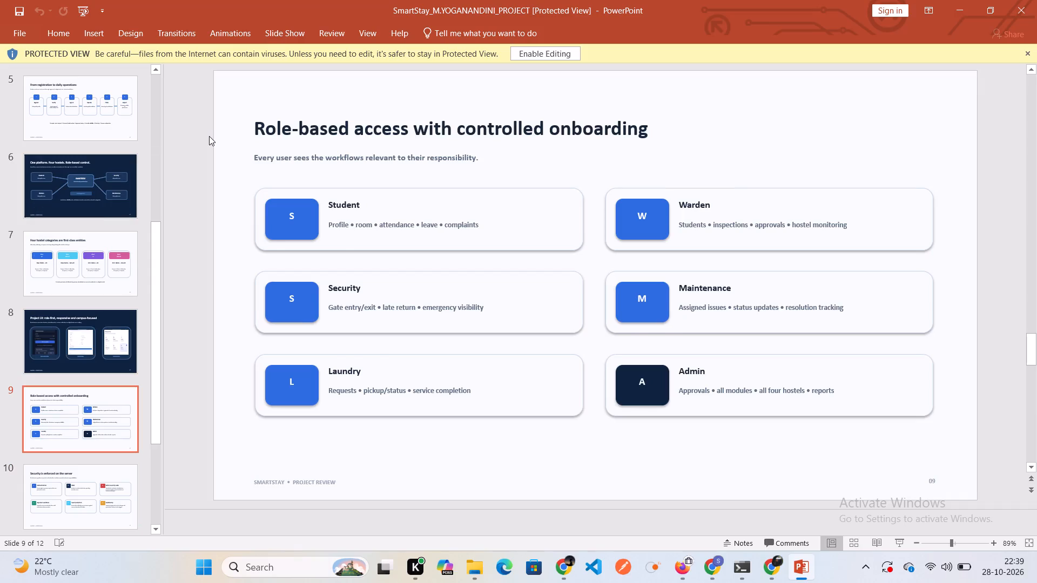
{"action": "key", "text": "Right"}
{"action": "key", "text": "Right"}
{"action": "key", "text": "Right"}
{"action": "key", "text": "Right"}
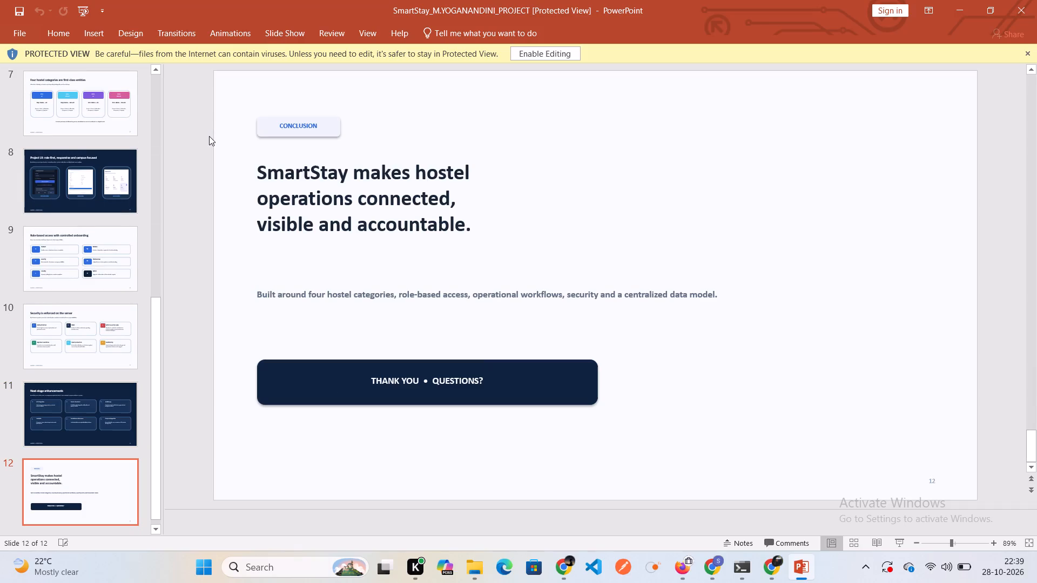
Go back through the slides in reverse order from the Conclusion slide to the title slide, checking each one.
{"action": "key", "text": "Left"}
{"action": "key", "text": "Left"}
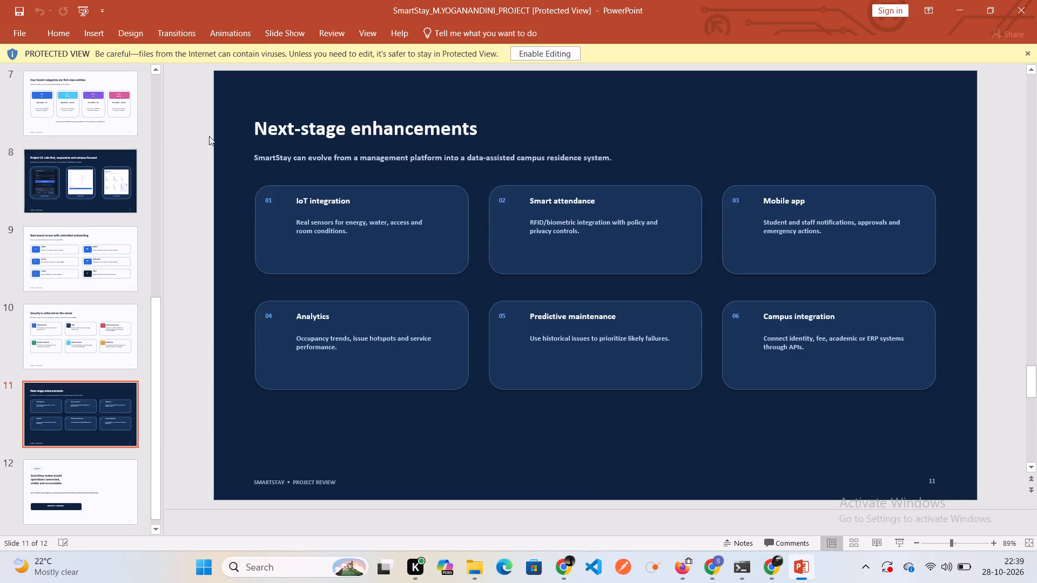
{"action": "key", "text": "Left"}
{"action": "key", "text": "Left"}
{"action": "key", "text": "Left"}
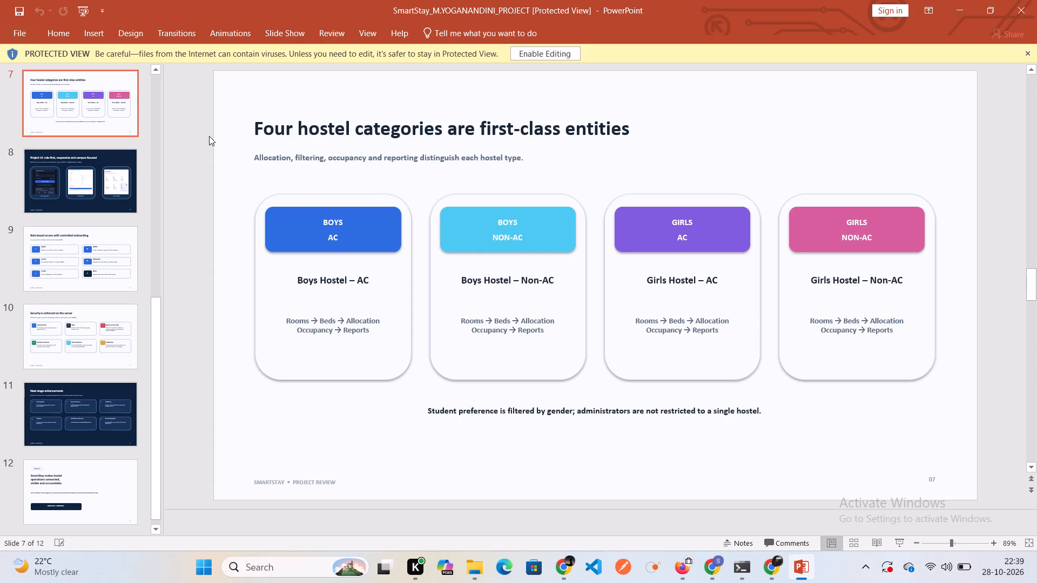
{"action": "key", "text": "Left"}
{"action": "key", "text": "Left"}
{"action": "key", "text": "Left"}
{"action": "key", "text": "Left"}
{"action": "key", "text": "Left"}
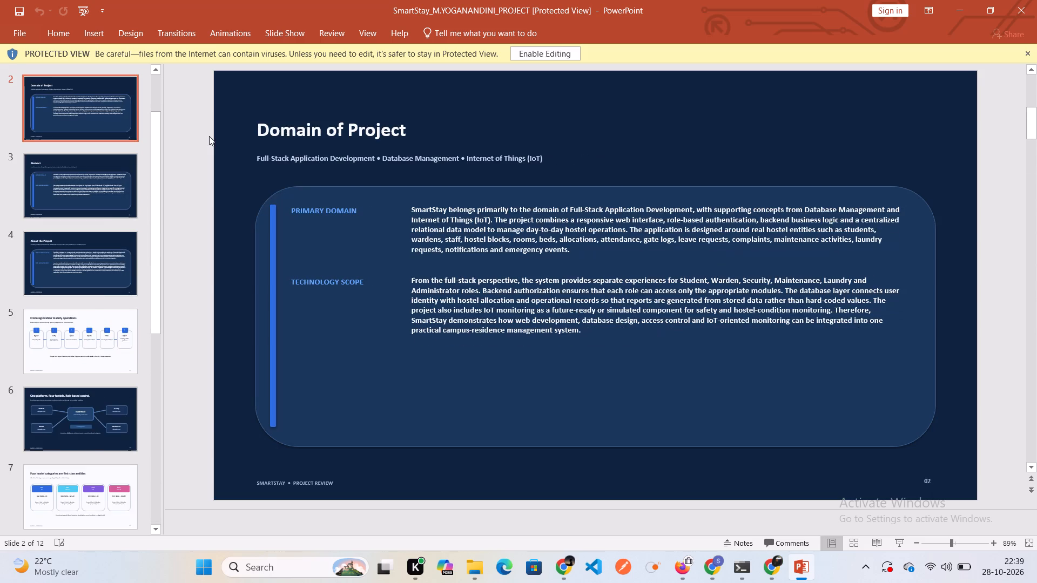
{"action": "key", "text": "Left"}
Recheck slides 2 to 5, up to From registration to daily operations, and return to the title slide.
{"action": "key", "text": "Right"}
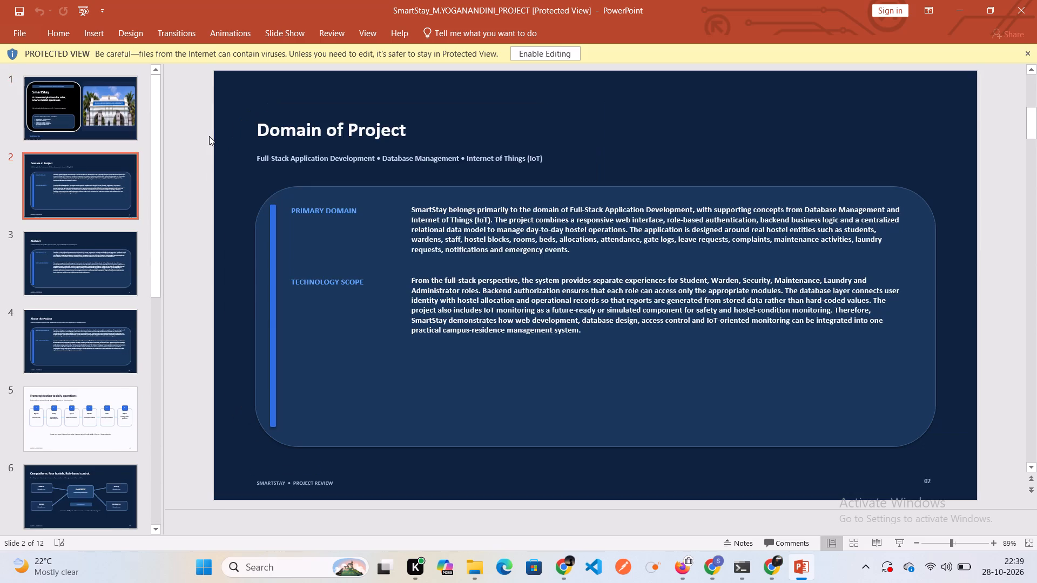
{"action": "key", "text": "Right"}
{"action": "key", "text": "Right"}
{"action": "key", "text": "Right"}
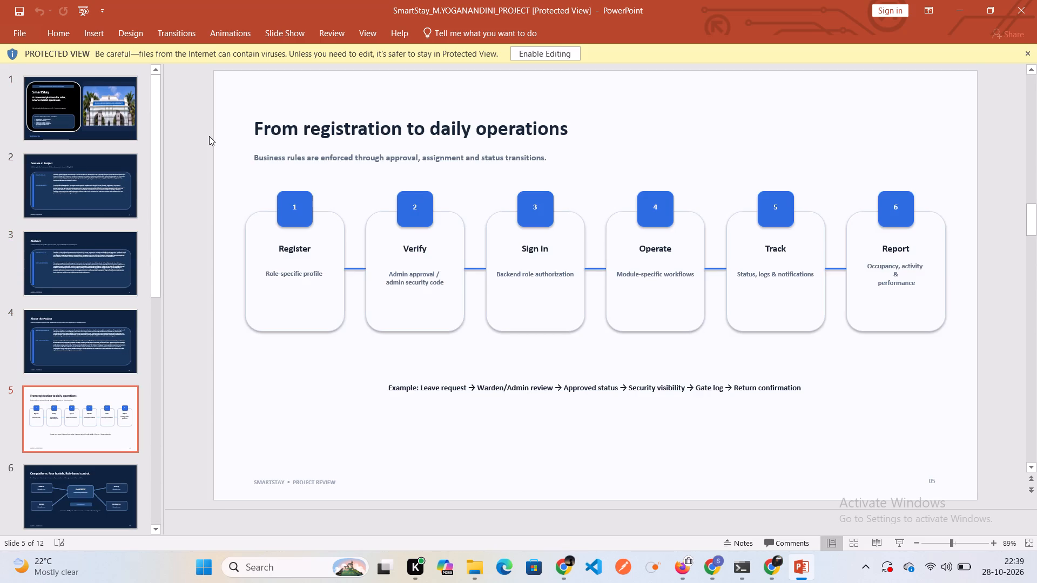
{"action": "key", "text": "Left"}
{"action": "key", "text": "Left"}
{"action": "key", "text": "Left"}
{"action": "key", "text": "Left"}
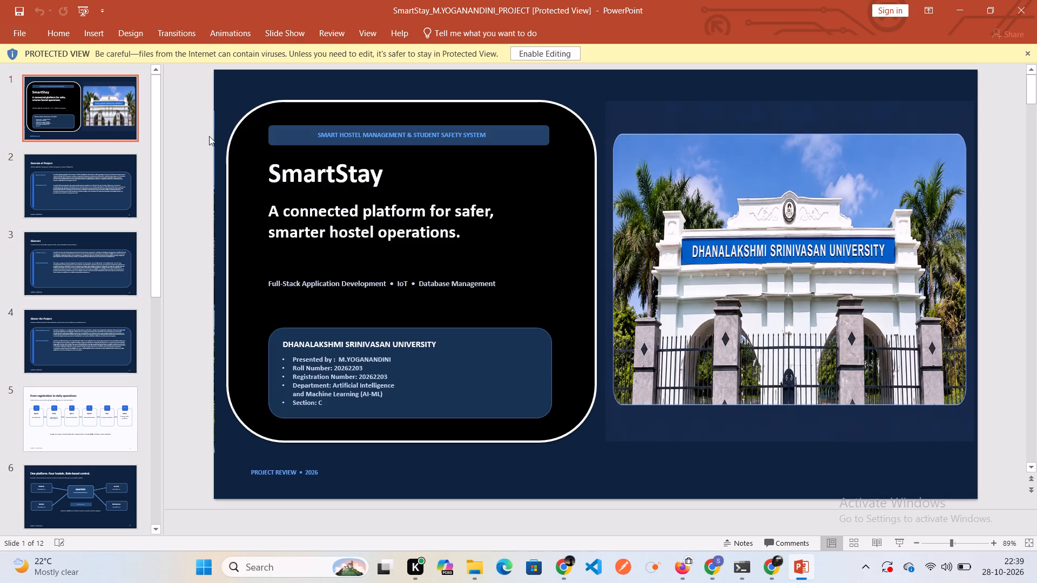
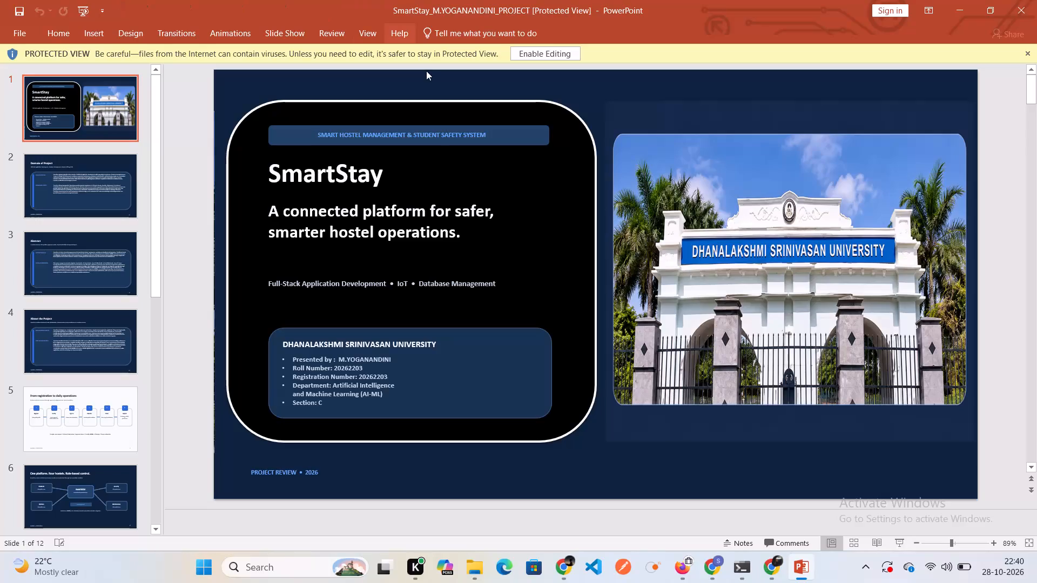
Enable editing for the renamed SmartStay presentation so it leaves Protected View.
{"action": "left_click", "coordinate": [531, 51]}
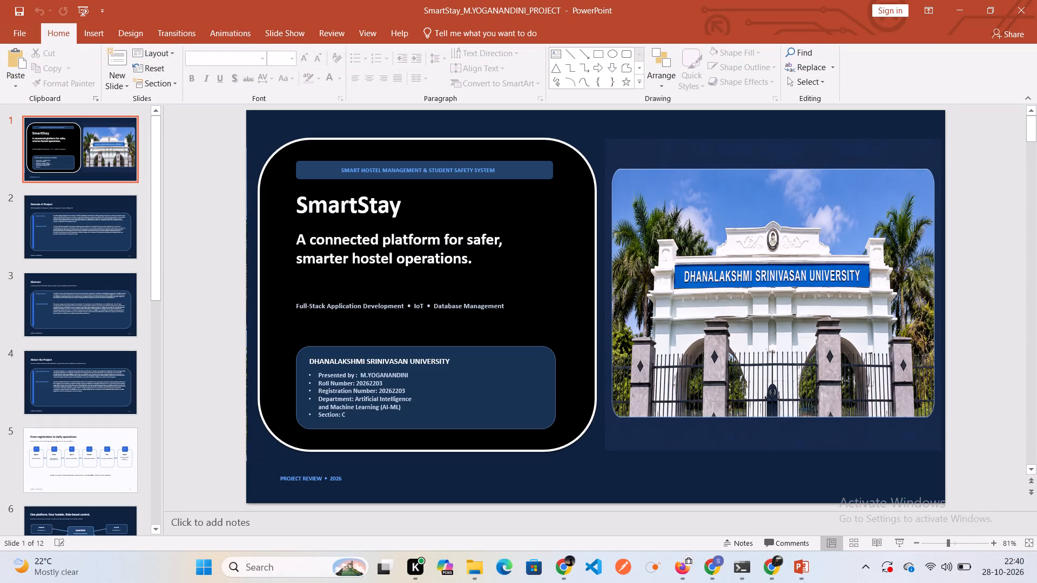
Review the editable presentation's slides in order, from Domain of Project to Security is enforced on the server.
{"action": "key", "text": "Right"}
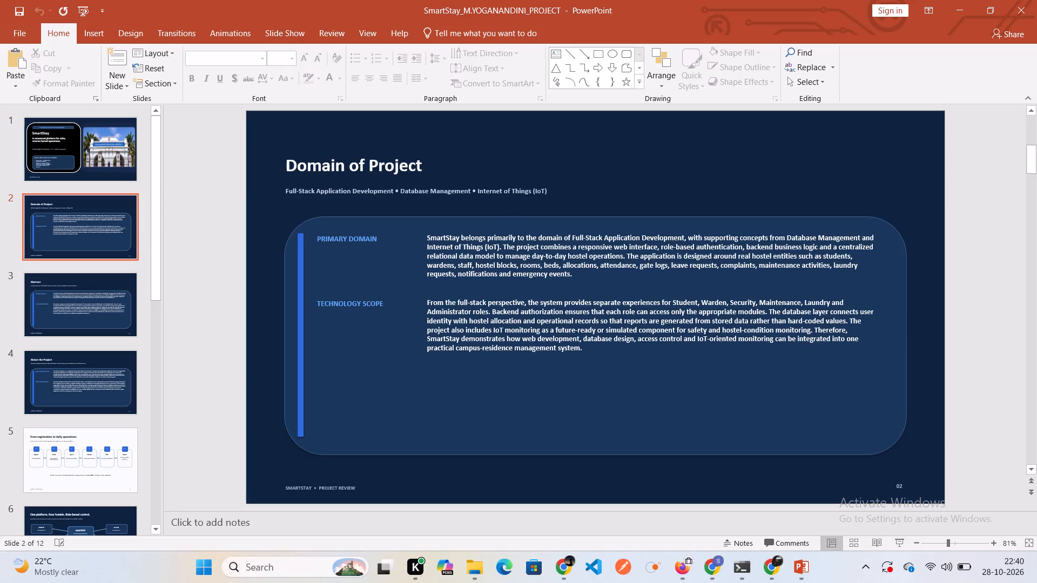
{"action": "key", "text": "Right"}
{"action": "key", "text": "Right"}
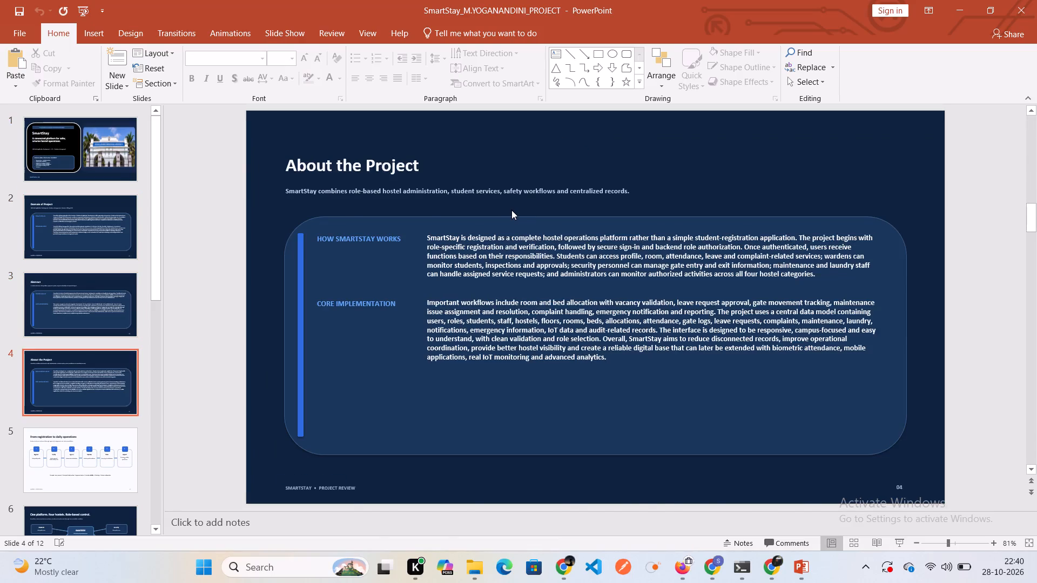
{"action": "key", "text": "Right"}
{"action": "key", "text": "Right"}
{"action": "key", "text": "Right"}
{"action": "key", "text": "Right"}
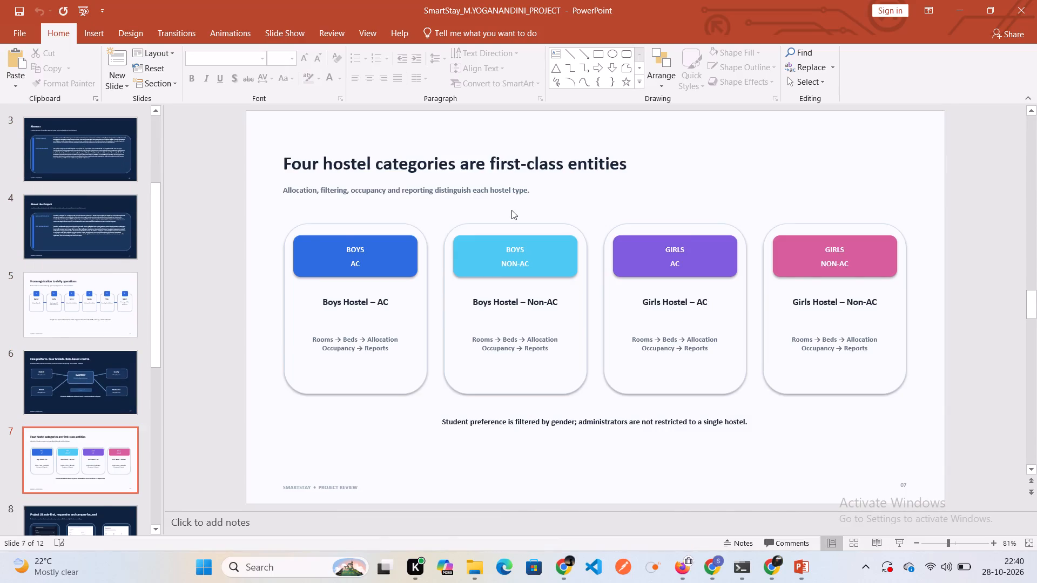
{"action": "key", "text": "Right"}
{"action": "key", "text": "Right"}
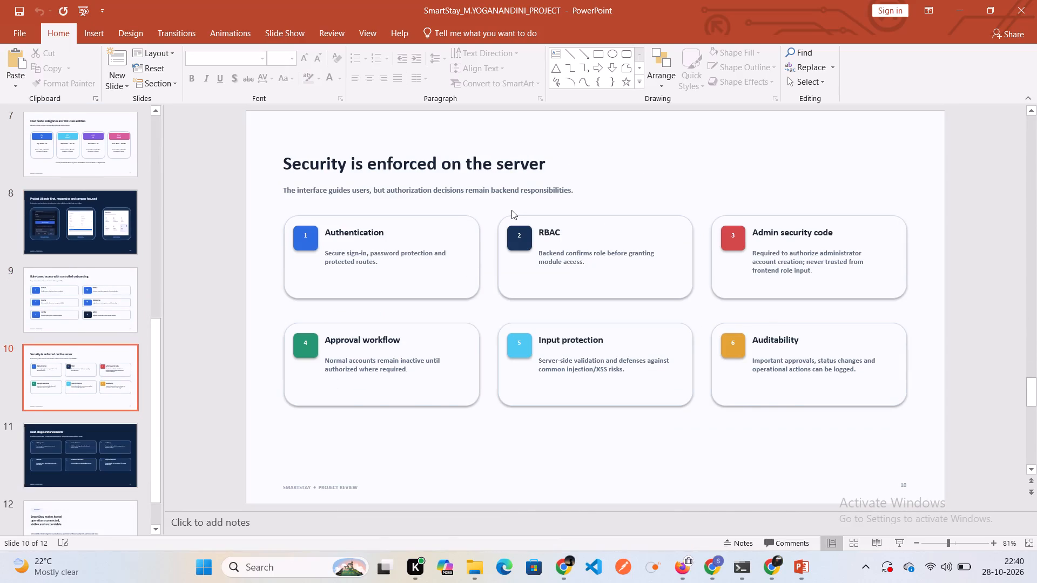
Go back to recheck slides 7 to 10, including the Project UI slide, and continue through to the Conclusion slide.
{"action": "key", "text": "Left"}
{"action": "key", "text": "Left"}
{"action": "key", "text": "Left"}
{"action": "key", "text": "Right"}
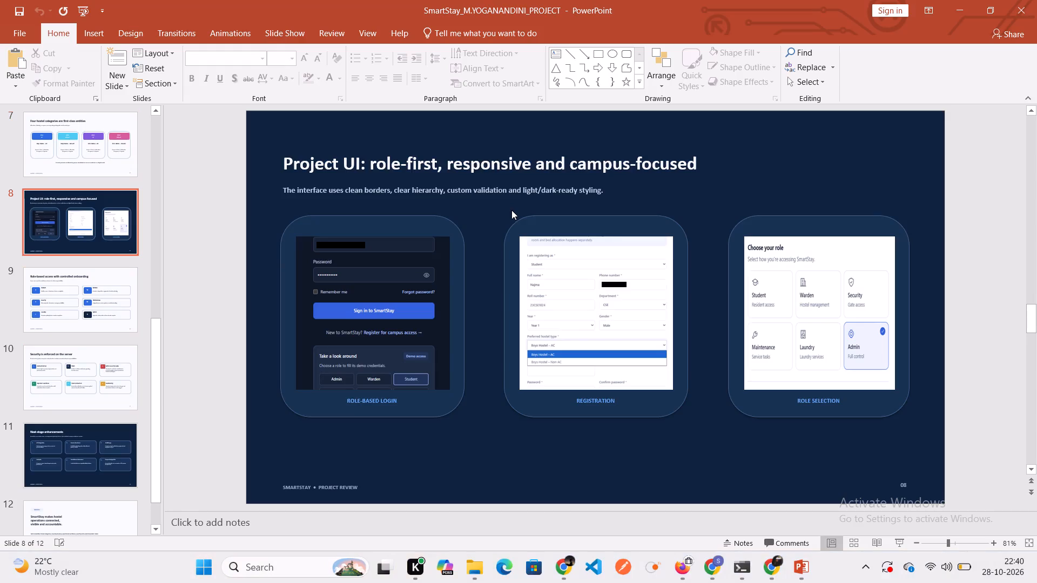
{"action": "key", "text": "Right"}
{"action": "key", "text": "Right"}
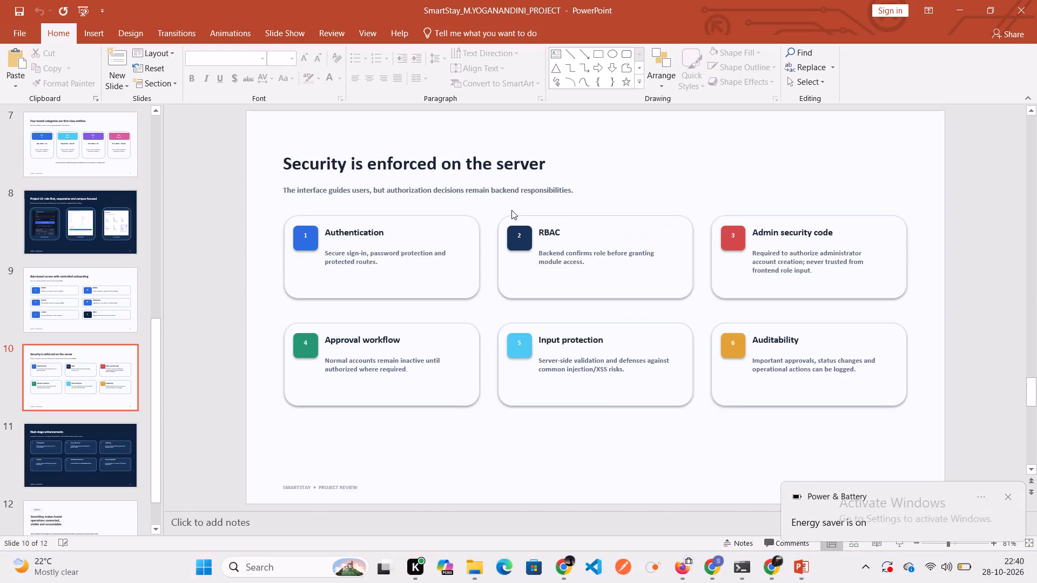
{"action": "key", "text": "Right"}
{"action": "key", "text": "Right"}
{"action": "key", "text": "Right"}
{"action": "key", "text": "Right"}
{"action": "key", "text": "Right"}
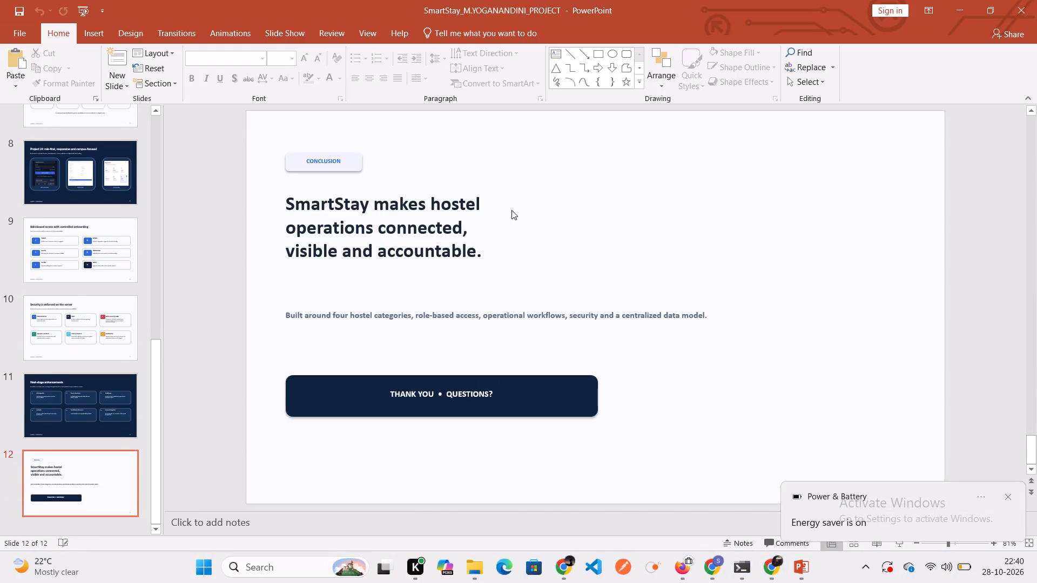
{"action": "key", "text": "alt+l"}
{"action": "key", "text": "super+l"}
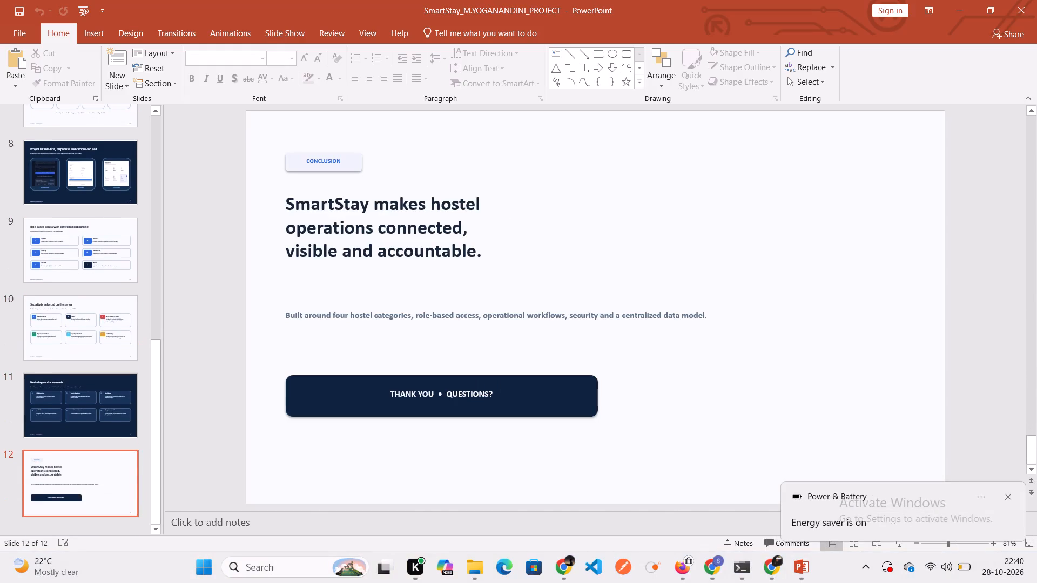